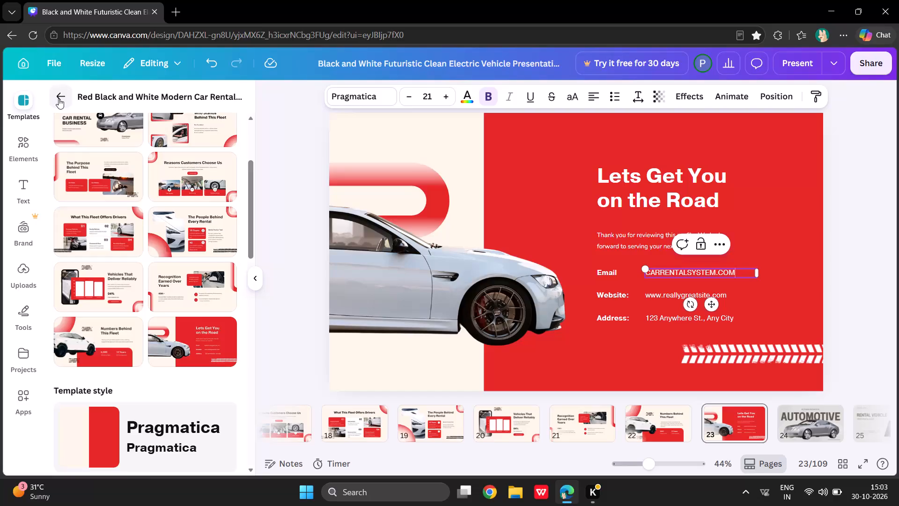
Find the Yellow Beige Modern Illustrative Car Rent Presentation among the car rental templates and add its cover as a new page.
left_click(59, 98)
scroll(153, 339, "down", 1)
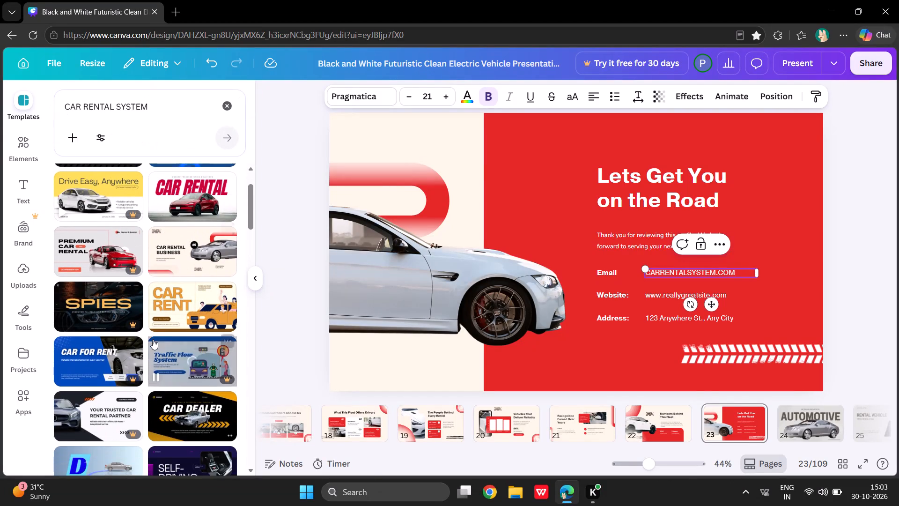
scroll(153, 339, "down", 1)
left_click(177, 300)
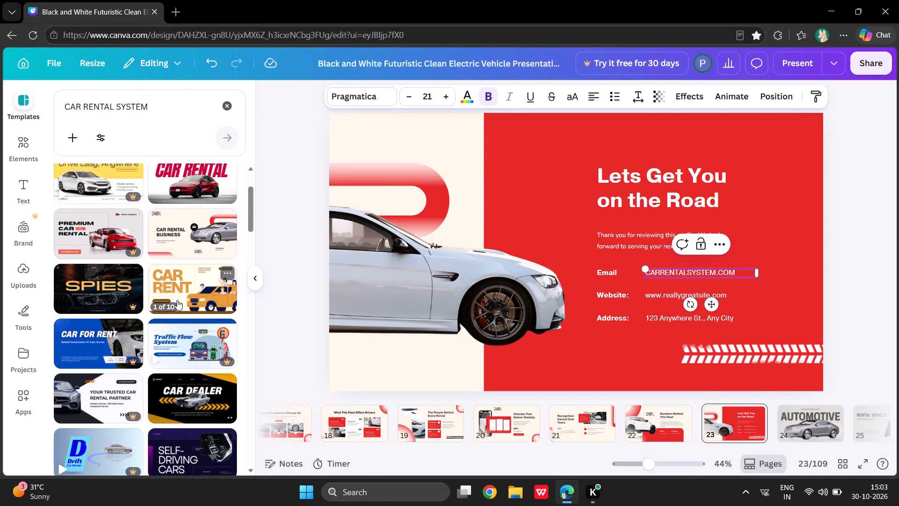
left_click(177, 300)
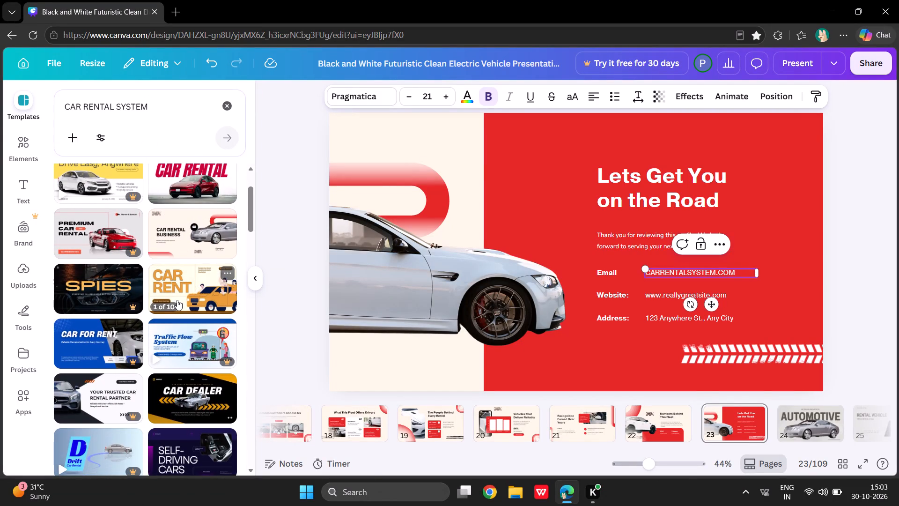
left_click(177, 300)
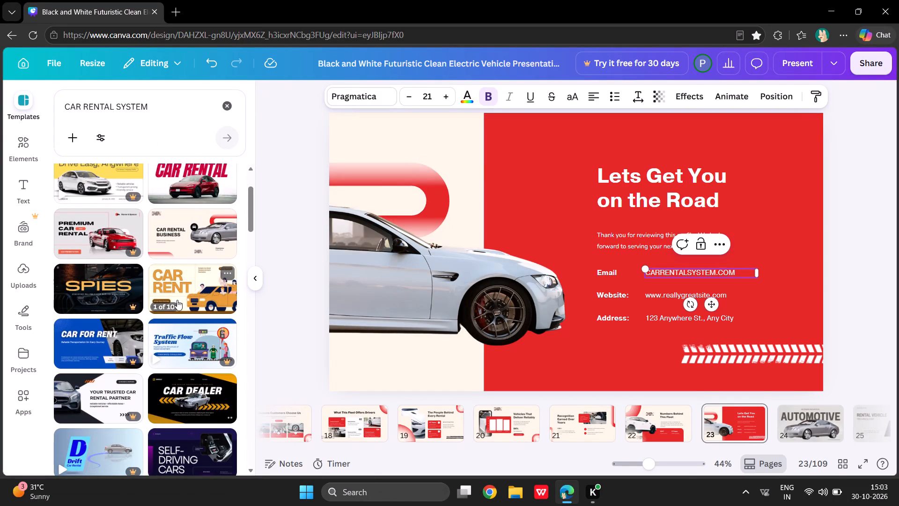
double_click(177, 300)
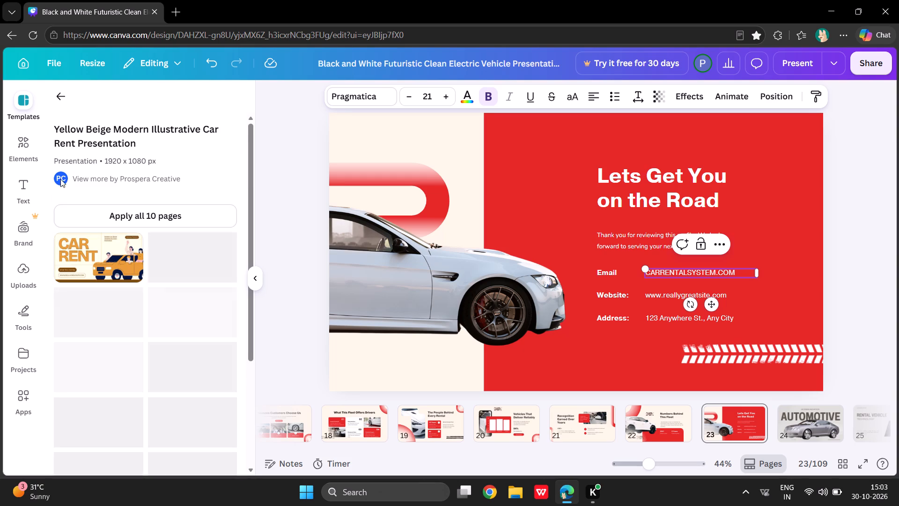
left_click(66, 252)
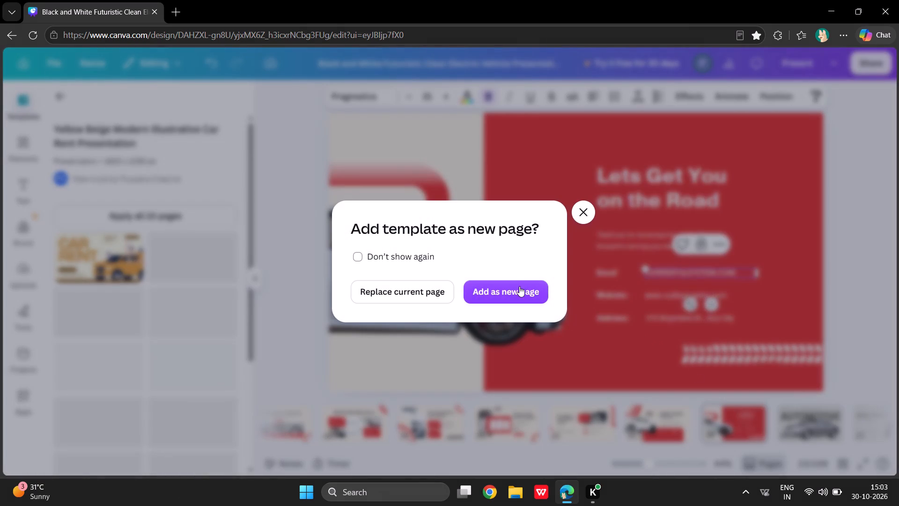
left_click(516, 282)
left_click(516, 289)
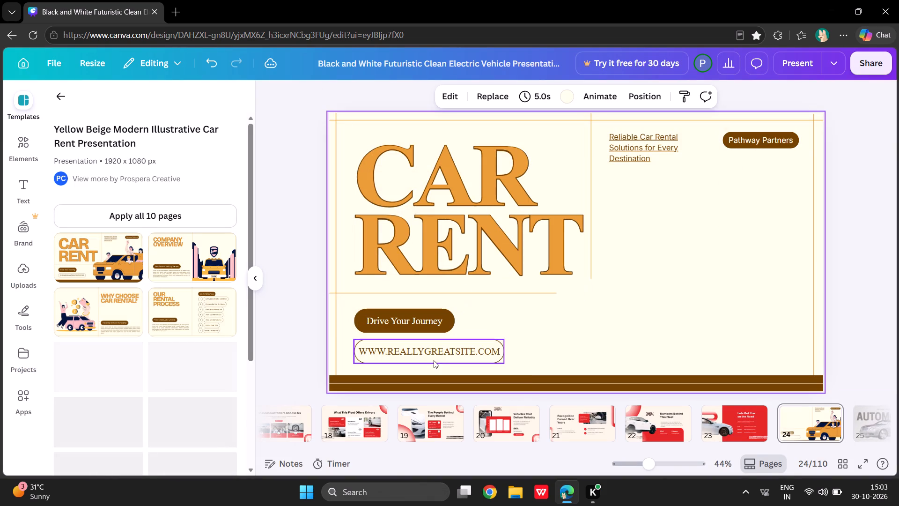
Replace the placeholder website address on the Car Rent cover with "WWW,CARRENTALSYSTEM.COM".
triple_click(447, 353)
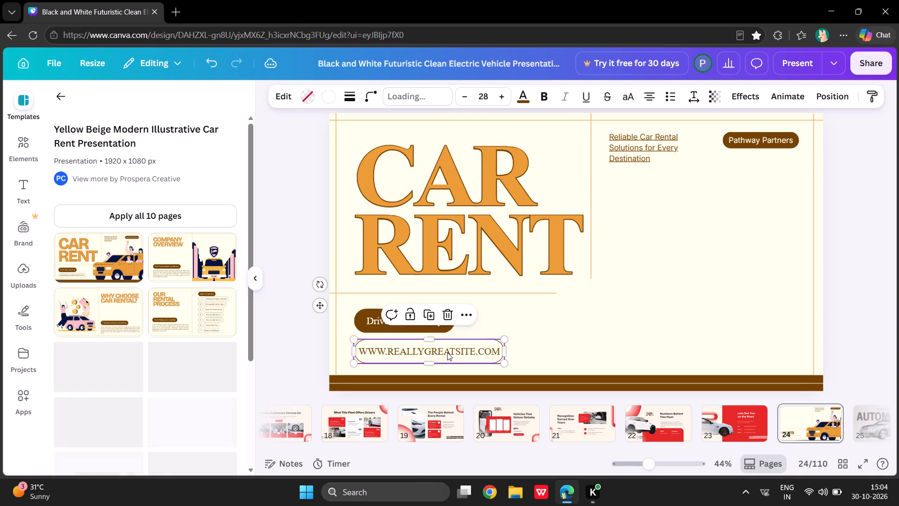
key("BackSpace")
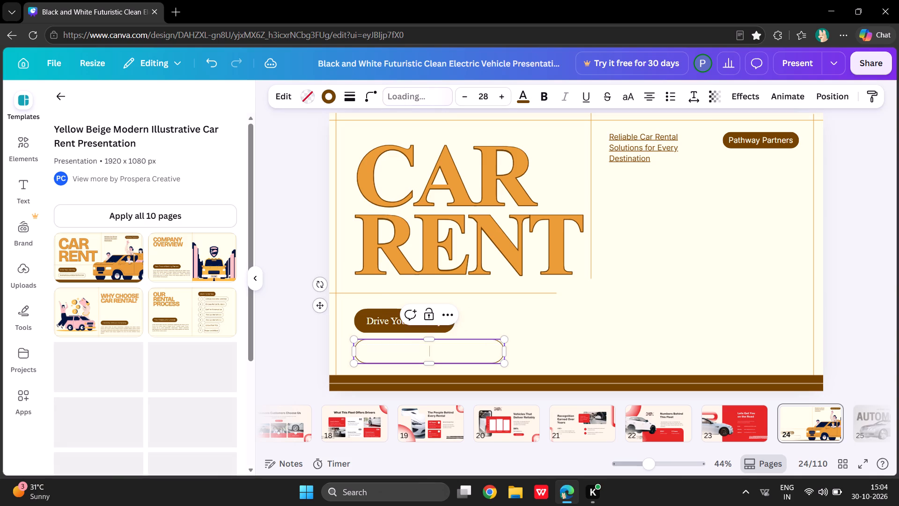
type("WWW")
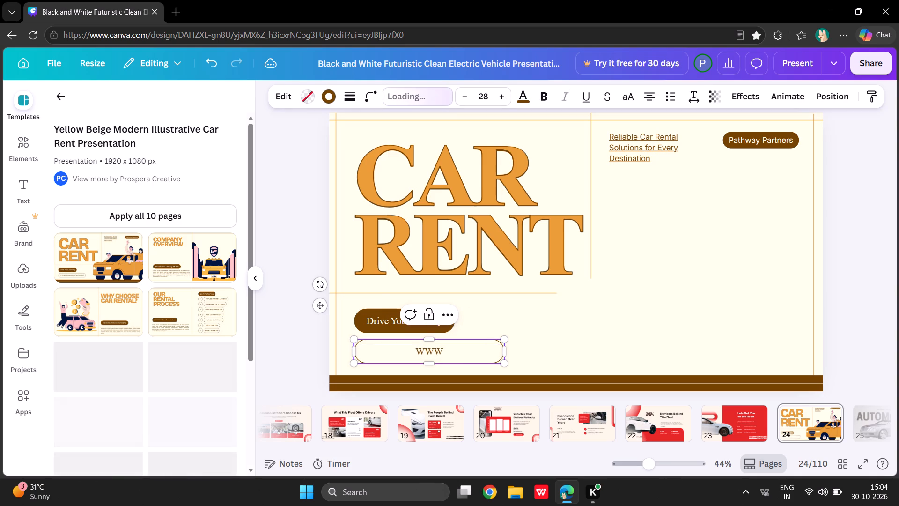
type(",CAR")
key("space")
key("BackSpace")
type("RENTALS")
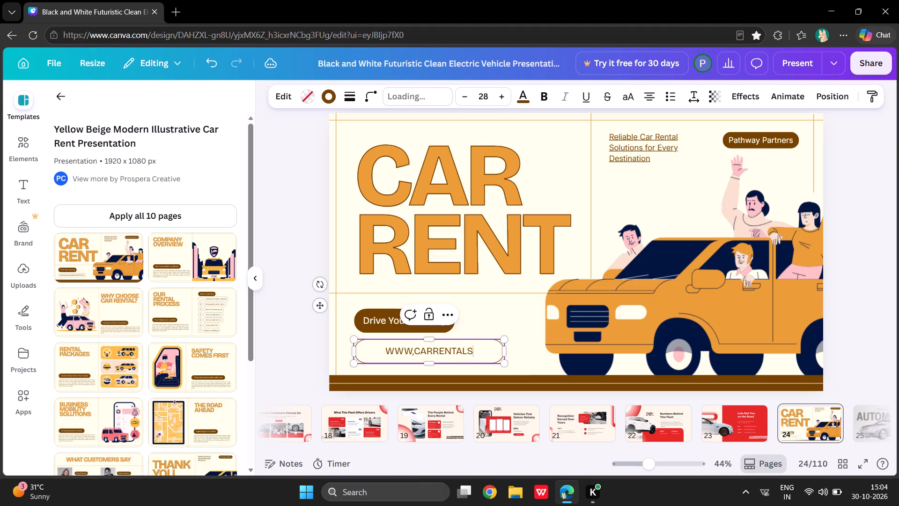
type("YS")
type("TE")
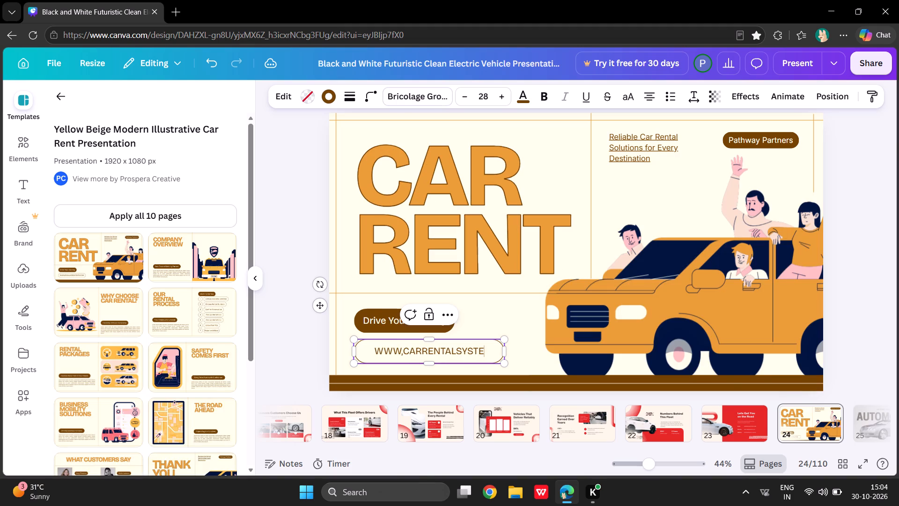
key("m")
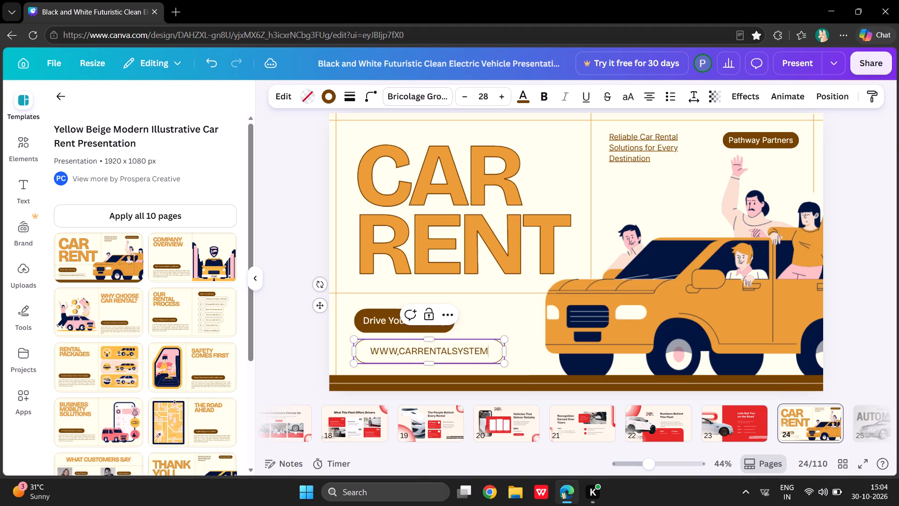
type(".C")
type("OM")
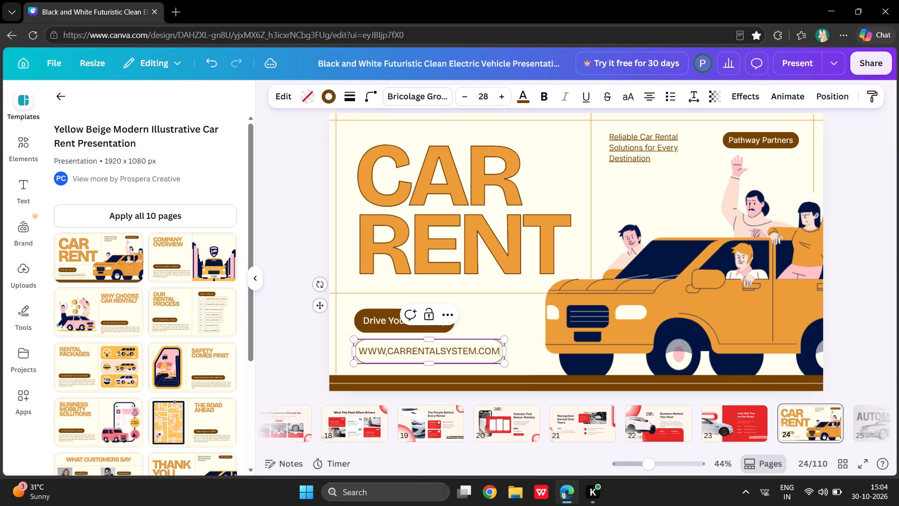
Replace the underlined tagline above the car illustration with "BEST AND EASY WAY TO RENT!!!!!!".
double_click(663, 138)
key("BackSpace")
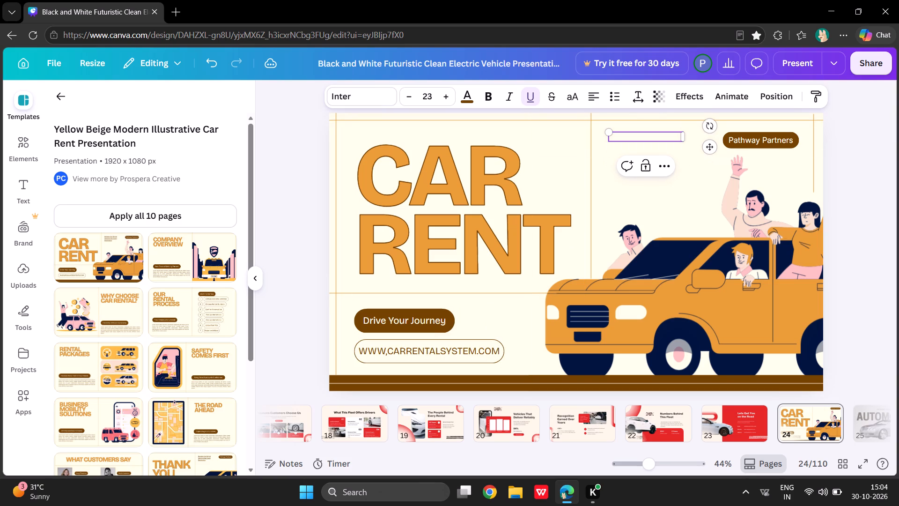
type("BEST AND EASY WAY TO RENT")
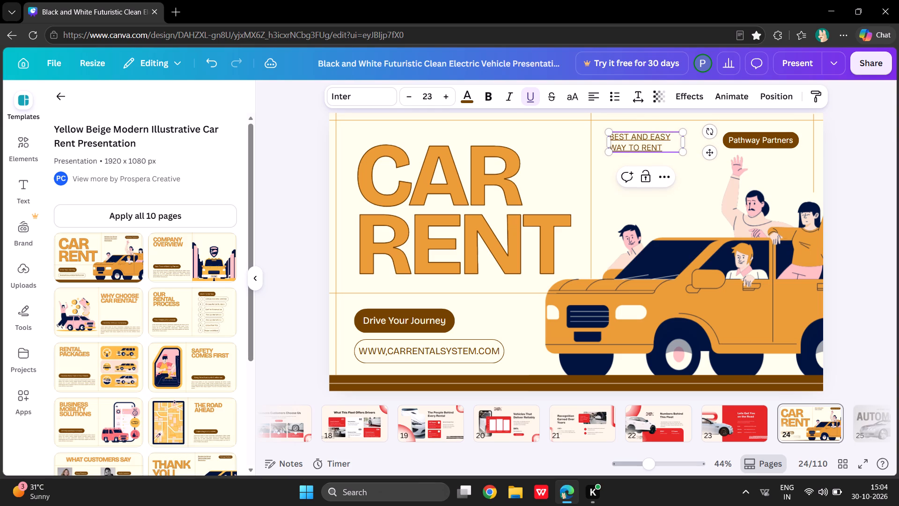
key("shift+exclam")
key("shift+exclam")
key("shift+exclam")
key("BackSpace")
type("!!!")
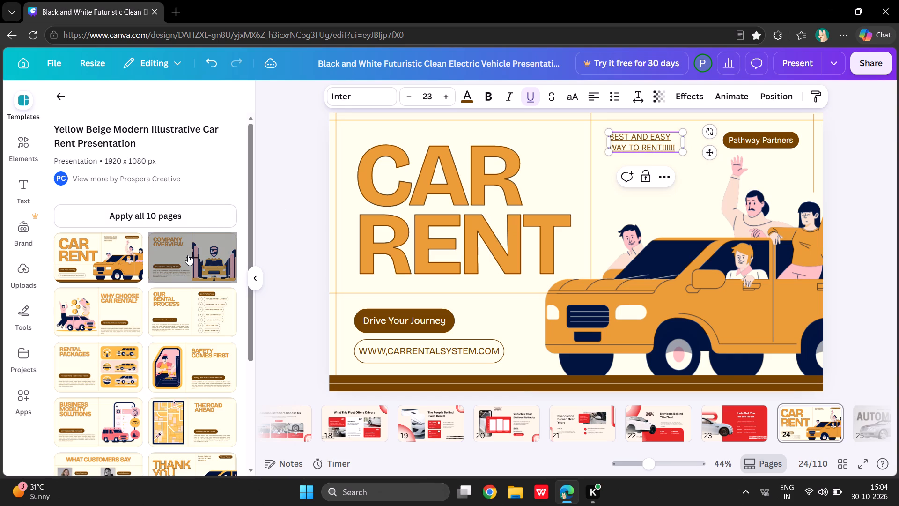
Move the orange car illustration leftward and slightly down on the Car Rent cover so the whole car fits on the page.
left_click_drag(632, 328, 631, 328)
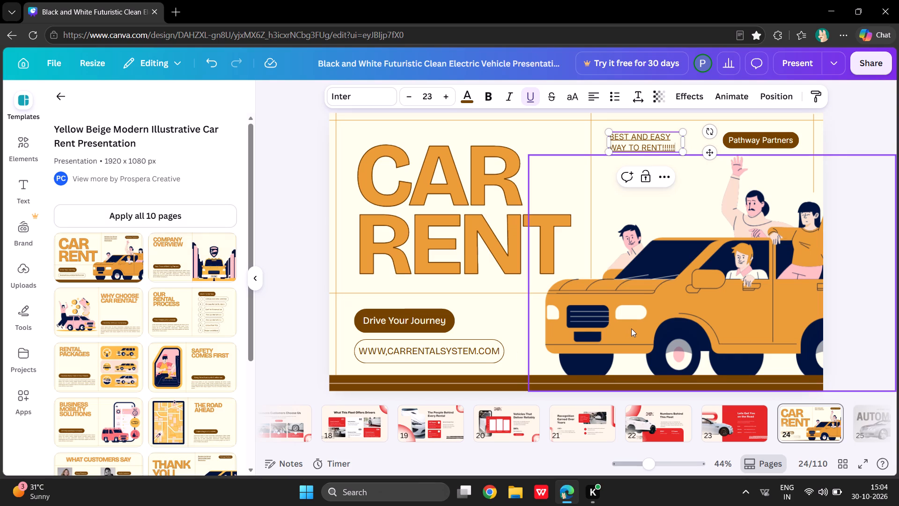
left_click_drag(631, 328, 566, 329)
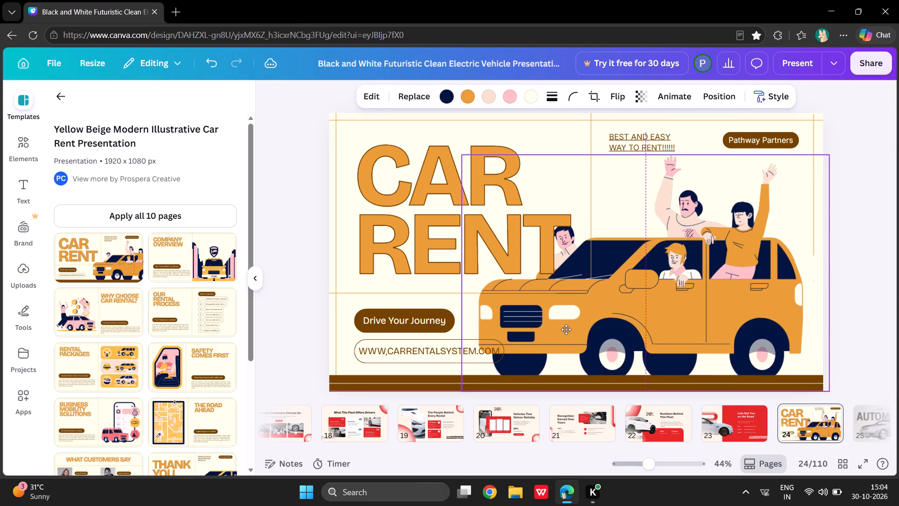
left_click_drag(566, 329, 579, 328)
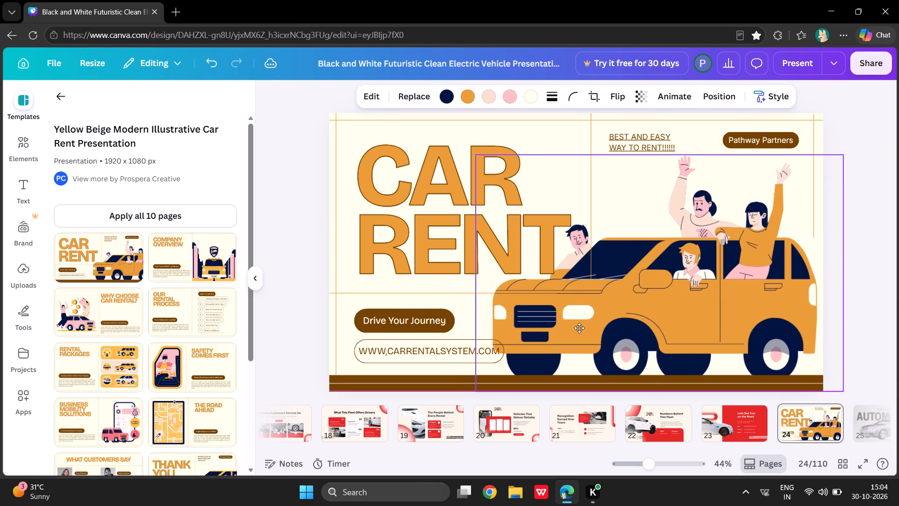
left_click_drag(579, 328, 615, 324)
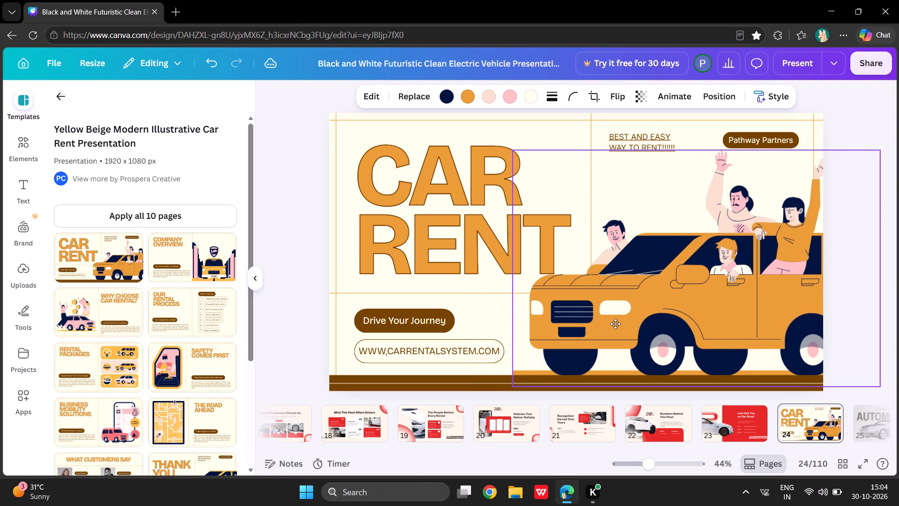
left_click_drag(615, 324, 570, 332)
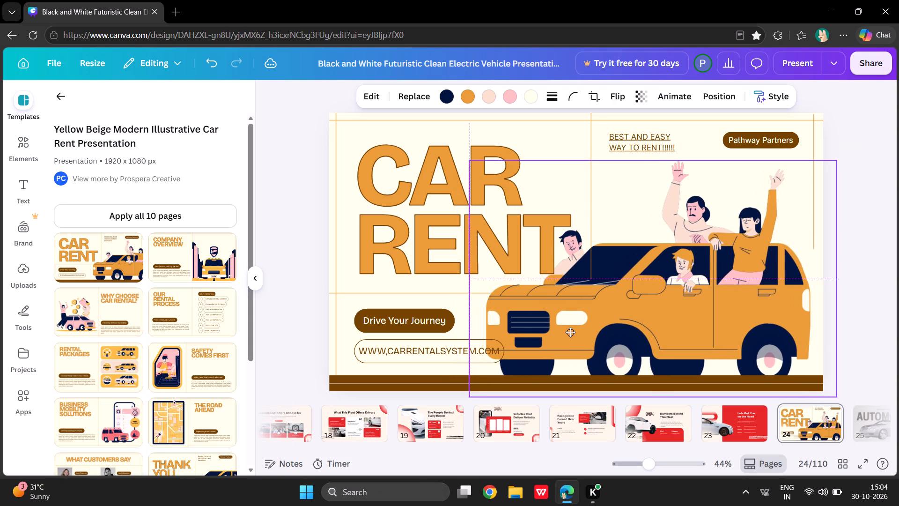
left_click_drag(570, 332, 581, 333)
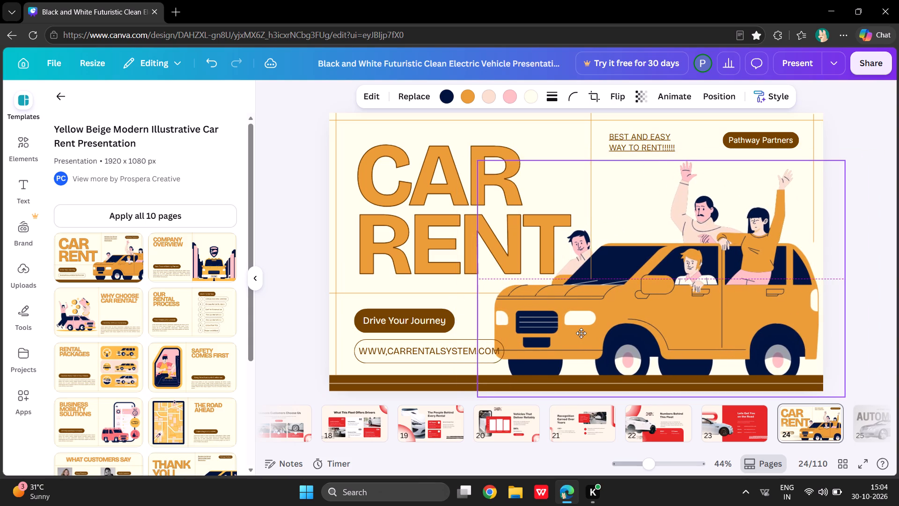
left_click_drag(581, 333, 584, 333)
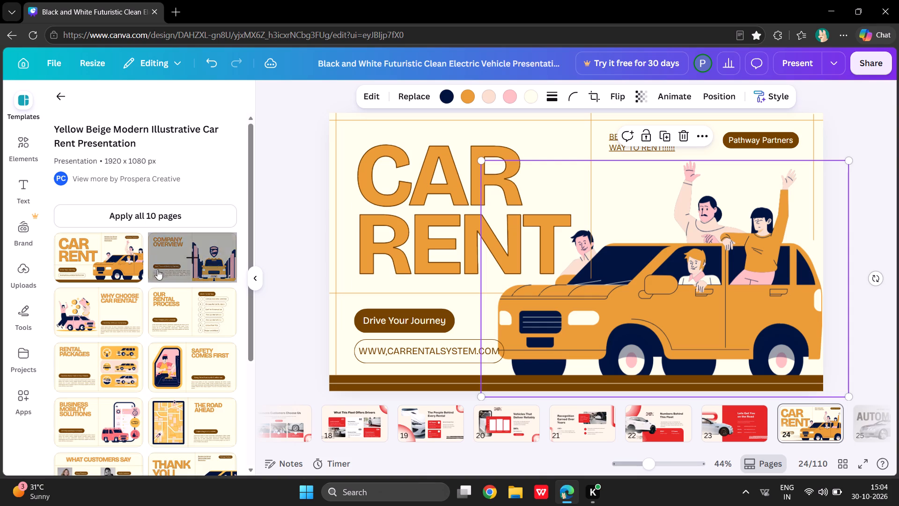
Add the template's Company Overview slide as a new page after the Car Rent cover.
left_click(168, 260)
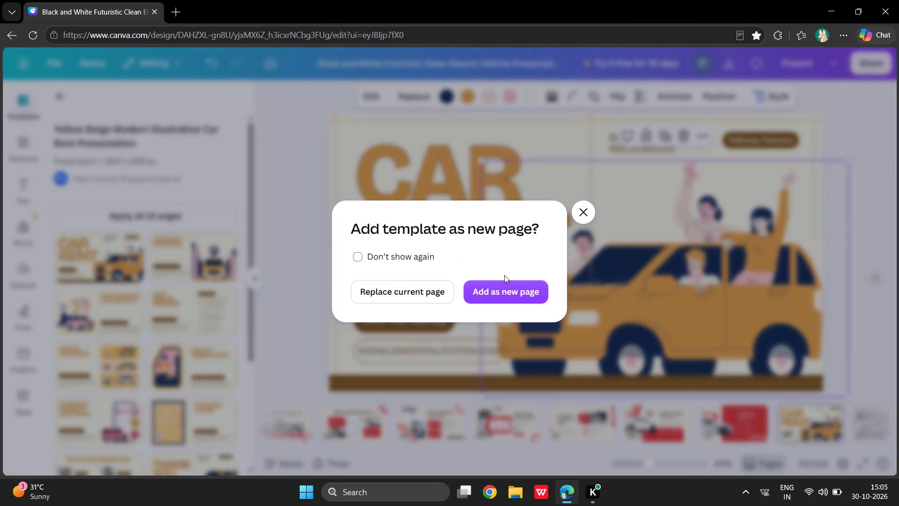
left_click(503, 291)
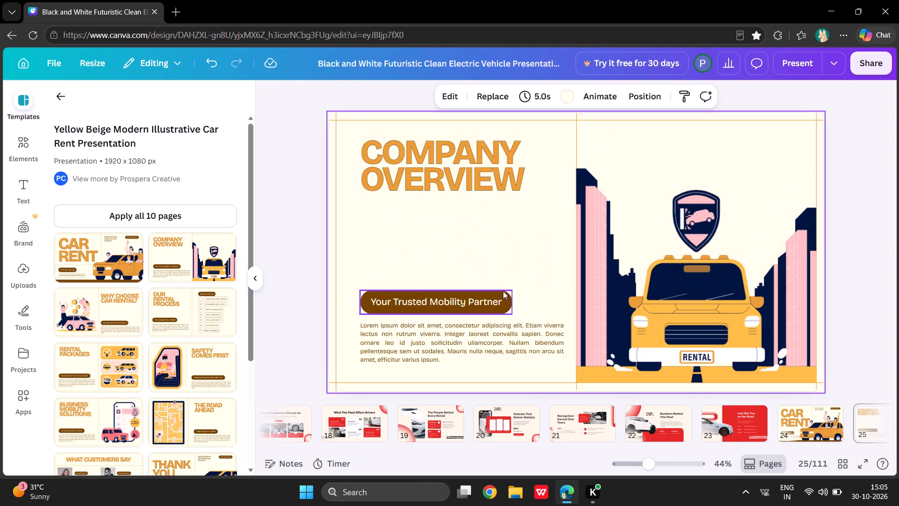
Replace the placeholder paragraph on the Company Overview page with "THE COMANY OF CAR RENTAL SYSTEM WAS ESTABLISED ON 2023".
double_click(441, 348)
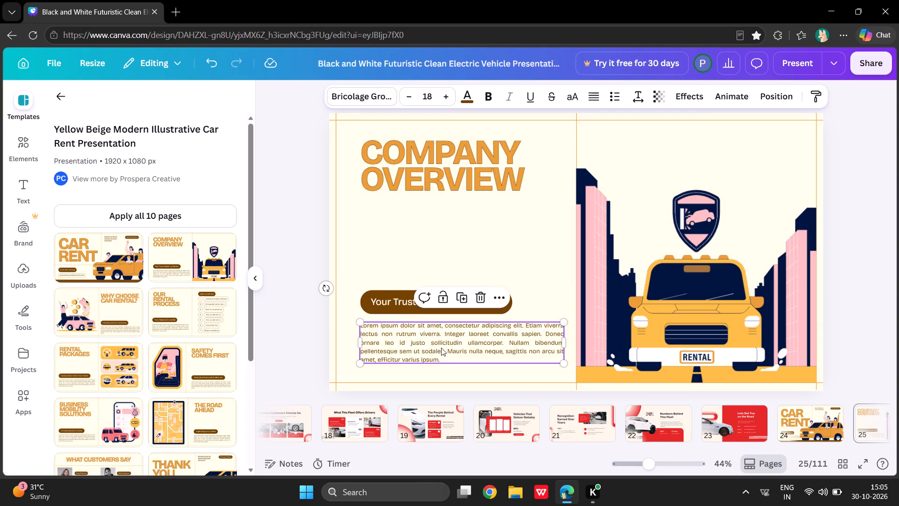
key("BackSpace")
type("THE")
key("space")
type("COMANY OF CAR RENTAL SYSY")
key("BackSpace")
type("TEM")
key("space")
type("WAS F")
key("BackSpace")
key("BackSpace")
key("BackSpace")
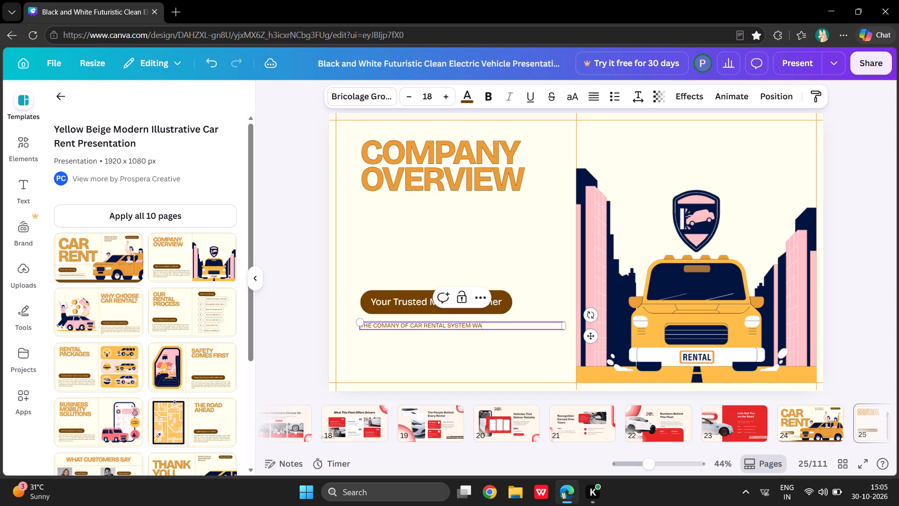
type("S ESTABLISED")
key("space")
type("ON 2023 TILL NOW")
key("space")
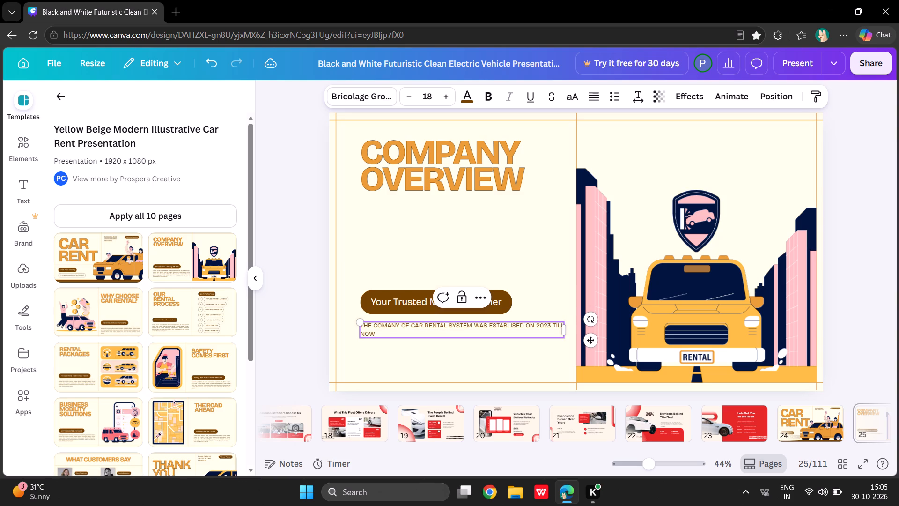
key("BackSpace")
key("BackSpace")
key("BackSpace")
key("BackSpace")
key("BackSpace")
key("BackSpace")
key("BackSpace")
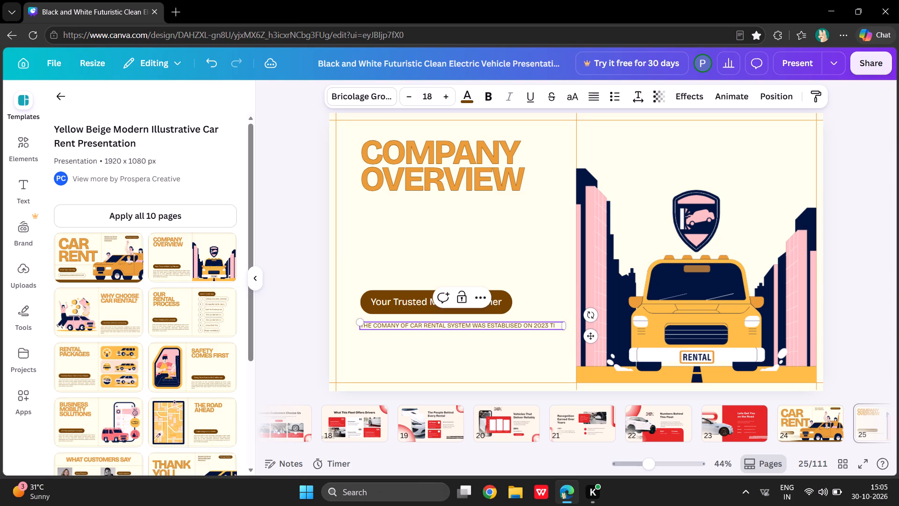
key("BackSpace")
key("BackSpace")
Continue the Company Overview paragraph with "TILL NOW THERE ARE 1400 EMPLAOYEE WORK ON THIS PROJECT SUCH A BIG AND GOOD".
type("TILL NOW THERE ARE")
key("space")
type("1400")
key("space")
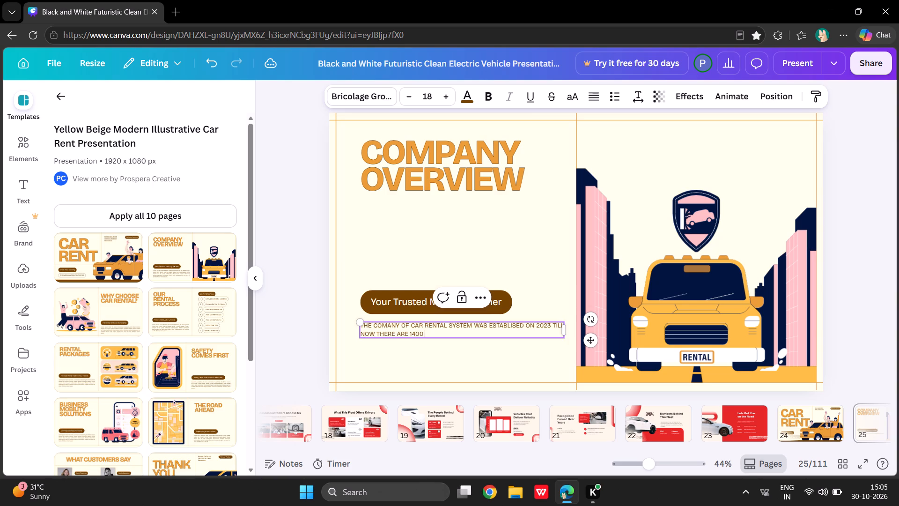
type("EMPLAOYEE WORK ON THIS")
key("space")
type("PROJECT SUCH A BIG AND")
key("space")
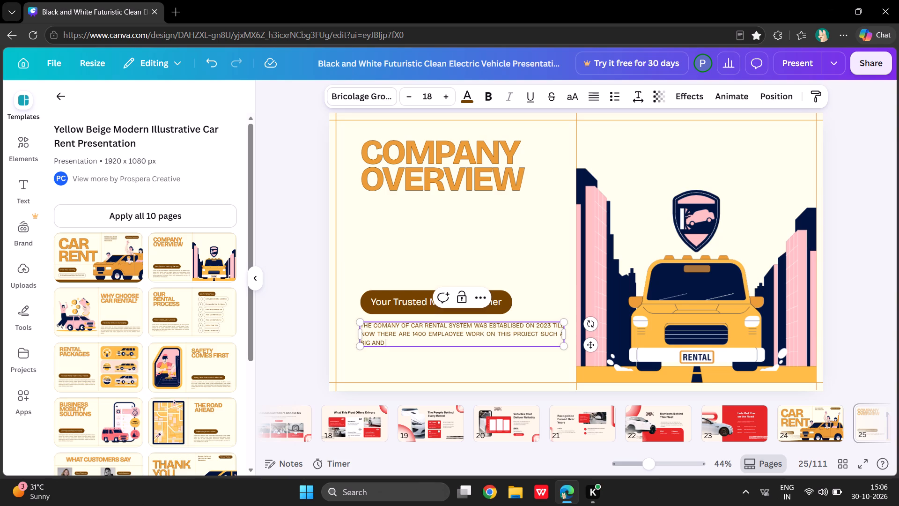
type("GOOD")
key("space")
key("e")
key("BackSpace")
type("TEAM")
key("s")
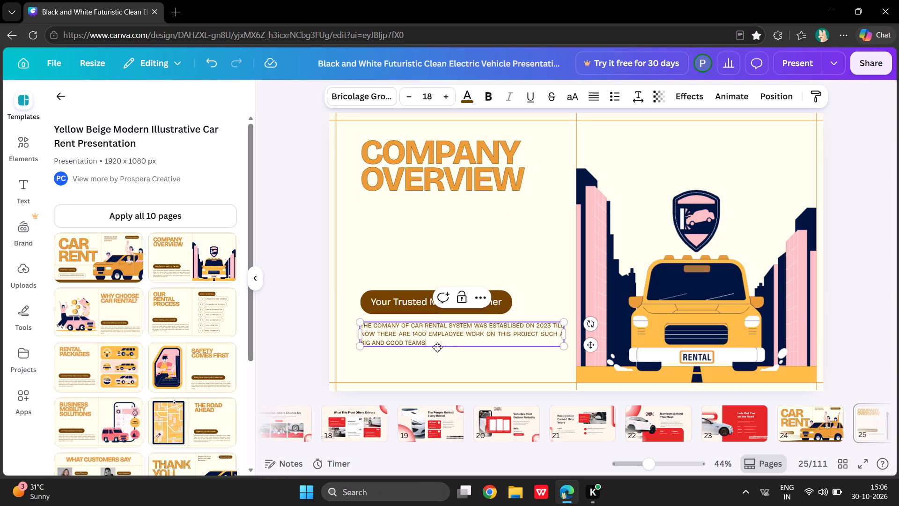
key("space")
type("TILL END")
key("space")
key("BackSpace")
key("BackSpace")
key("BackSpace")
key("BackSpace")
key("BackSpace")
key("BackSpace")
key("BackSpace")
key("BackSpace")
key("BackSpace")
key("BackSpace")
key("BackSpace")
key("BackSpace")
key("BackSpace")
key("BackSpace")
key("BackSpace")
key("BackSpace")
End the Company Overview sentence with a period and start a new line reading "THIS COMPANY WAS SUCCESSFULLY COMPLETED THE 3 YEARS".
key("period")
key("Return")
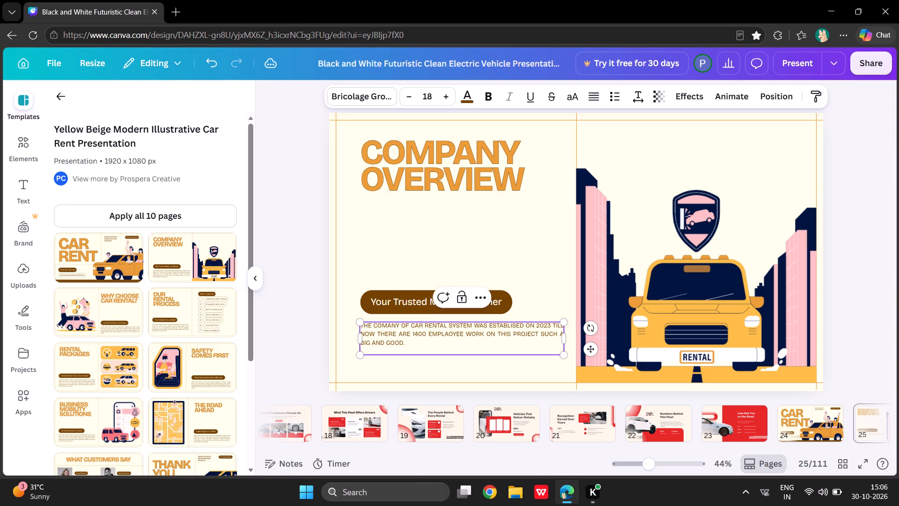
type("THIS A")
key("BackSpace")
type("COMPANY")
key("space")
type("WAS SUCCESSFULLY COMPLETED THE")
key("space")
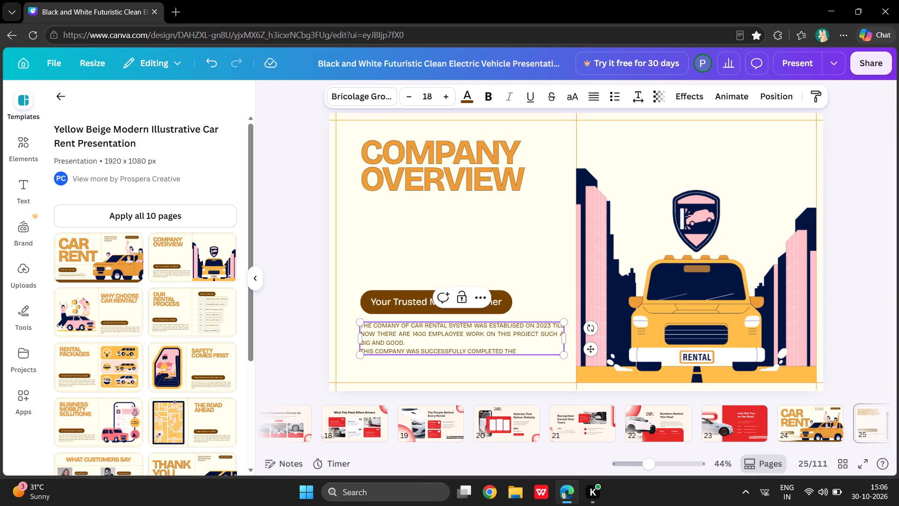
type("3 YERS")
key("space")
key("BackSpace")
key("BackSpace")
key("BackSpace")
type("ARS")
key("space")
Continue the second line of the Company Overview text with "COMPLTED WITHOUT AND SNGLE MAJOR COMPLAIN".
type("COMPLTE")
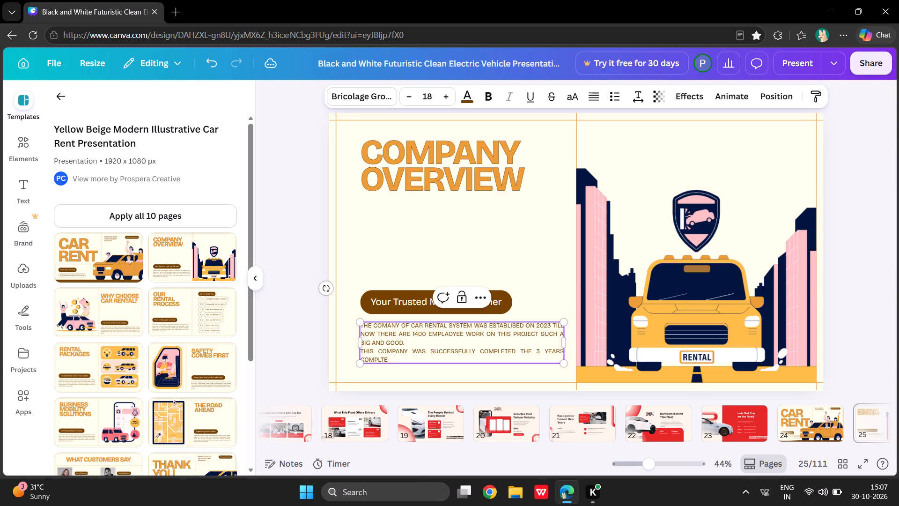
type("D")
key("space")
type("WITHOUT AND I")
key("BackSpace")
key("s")
type("NGLE")
key("space")
type("MAJOR COMPLAI")
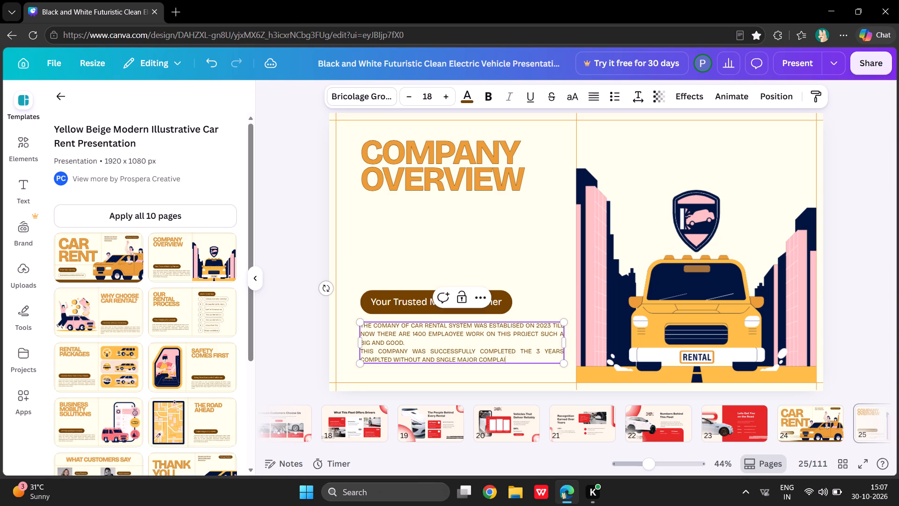
key("n")
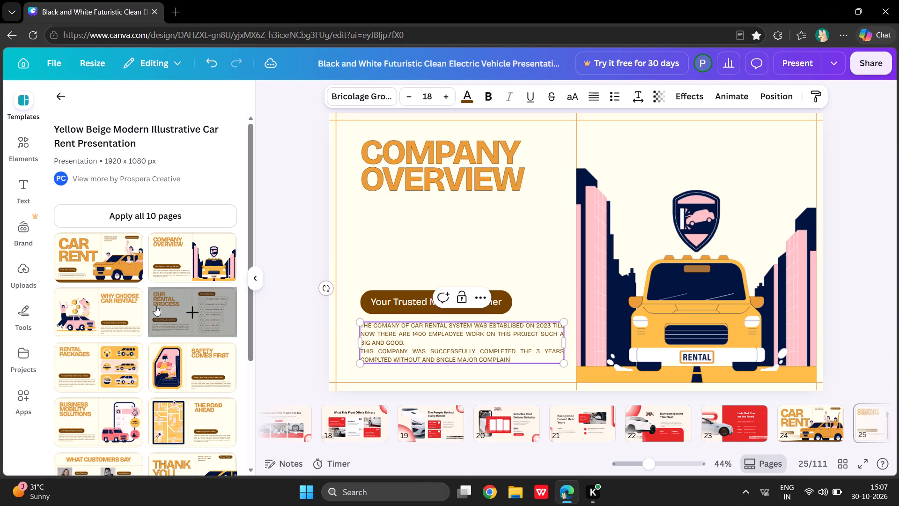
Add the template's Why Choose Car Rental? slide as a new page after the Company Overview page.
left_click(63, 322)
left_click(532, 298)
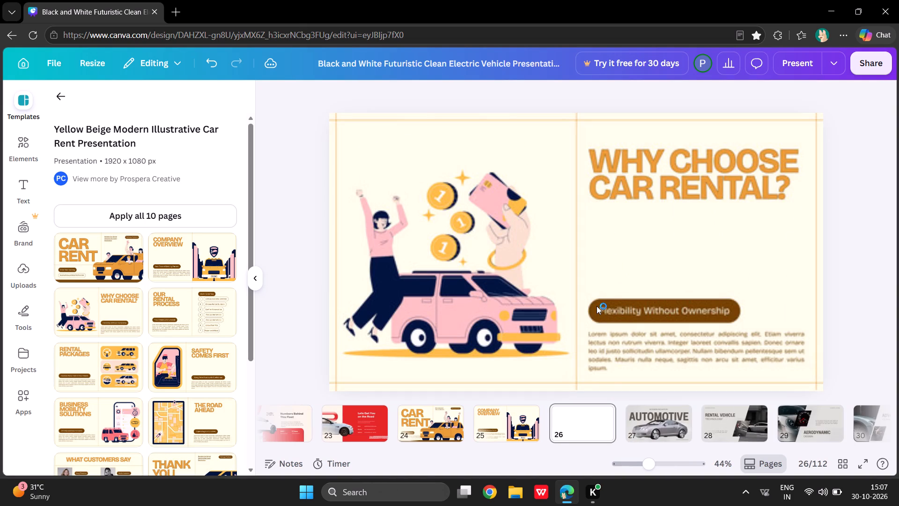
Replace the placeholder paragraph on the Why Choose Car Rental? page with "BEACSUE WE PROVIDED WHAT THHE CUSTOMER NEED WE HAVE ANALYZIE THE ALL".
double_click(656, 342)
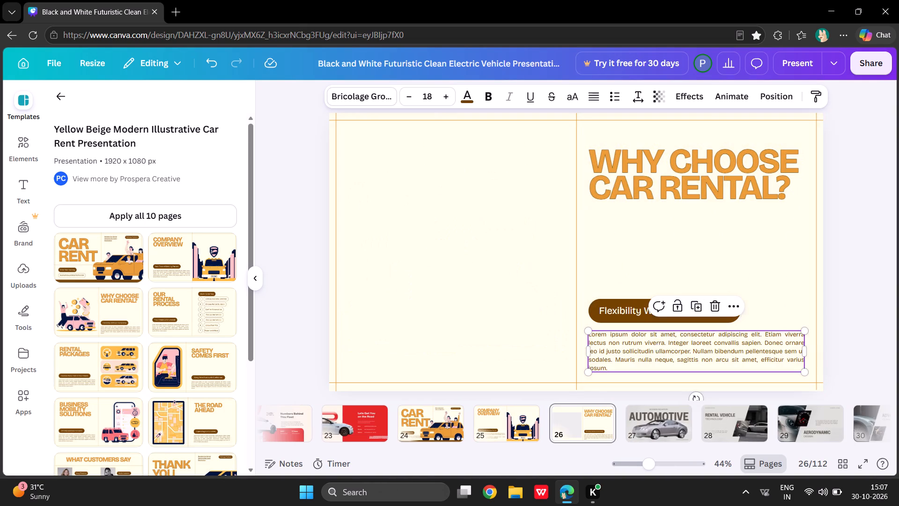
key("BackSpace")
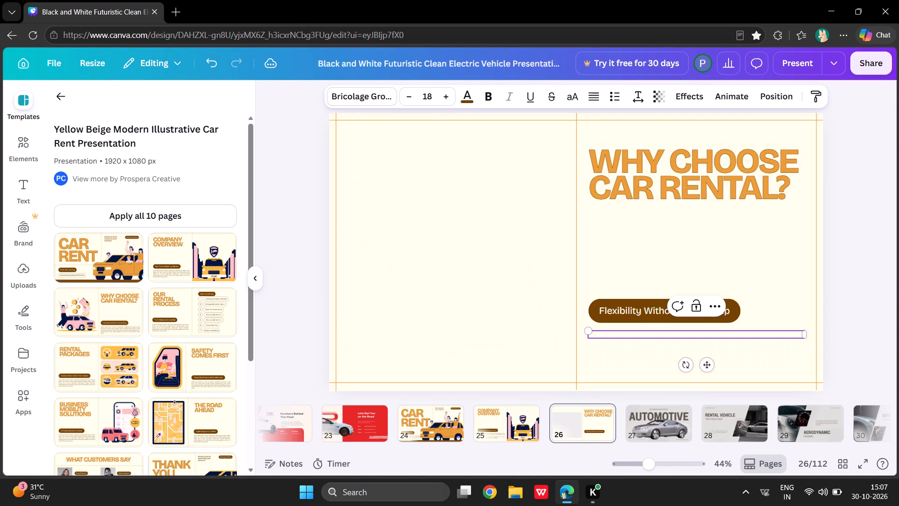
type("BEACSU")
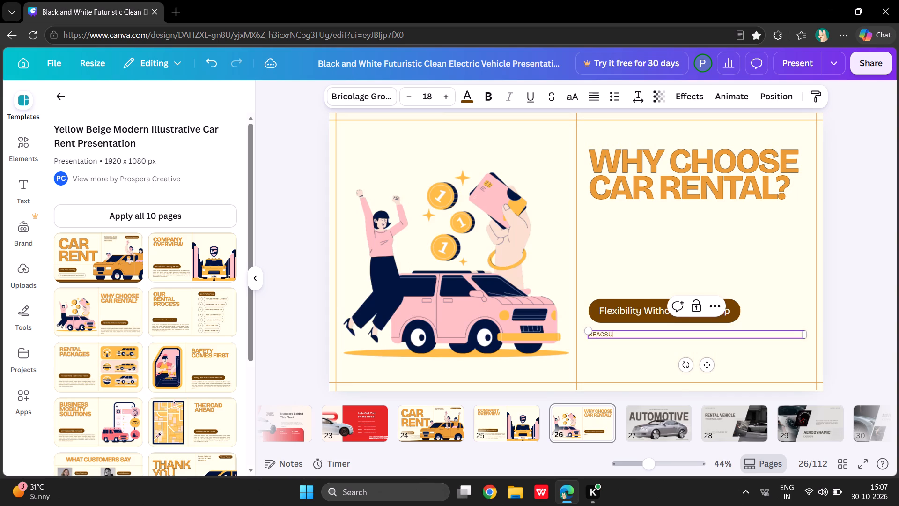
type("E")
key("space")
type("WE PROVIDED")
key("space")
type("WHAT THHE CUSTOMER")
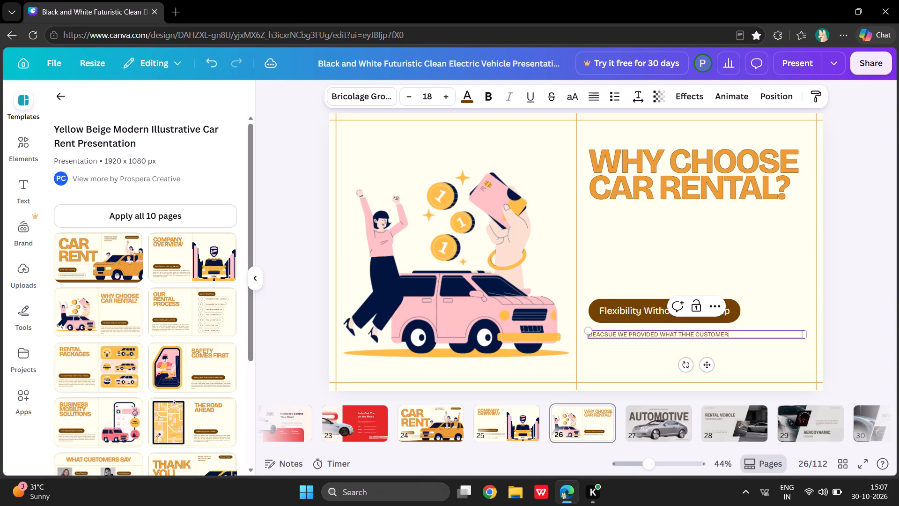
key("space")
key("space")
type("NEED WE HAVE ANALYZIE THE ALL")
key("space")
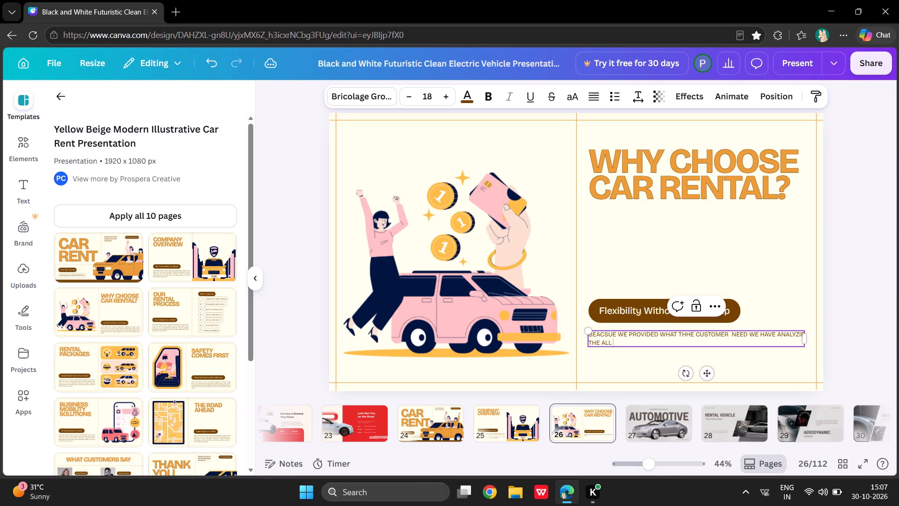
Continue the Why Choose Car Rental? paragraph with "REUIREMENT OF CUSTOMER AND TILL NOT MEETING THERE NEED WE HAVE WORK ON IT".
type("RE")
type("UIREMENT OF CUSTOMER")
key("space")
type("AND TILL NOT MEETING THERE")
key("space")
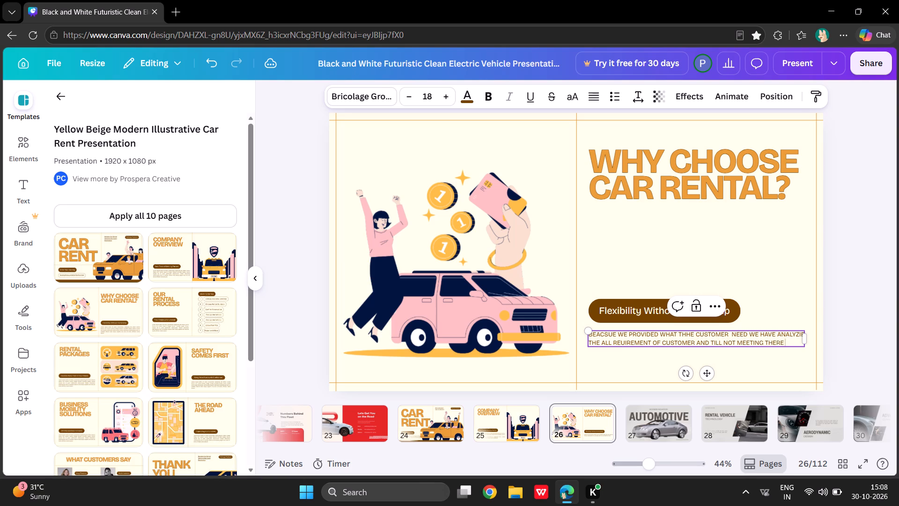
type("NEEDS")
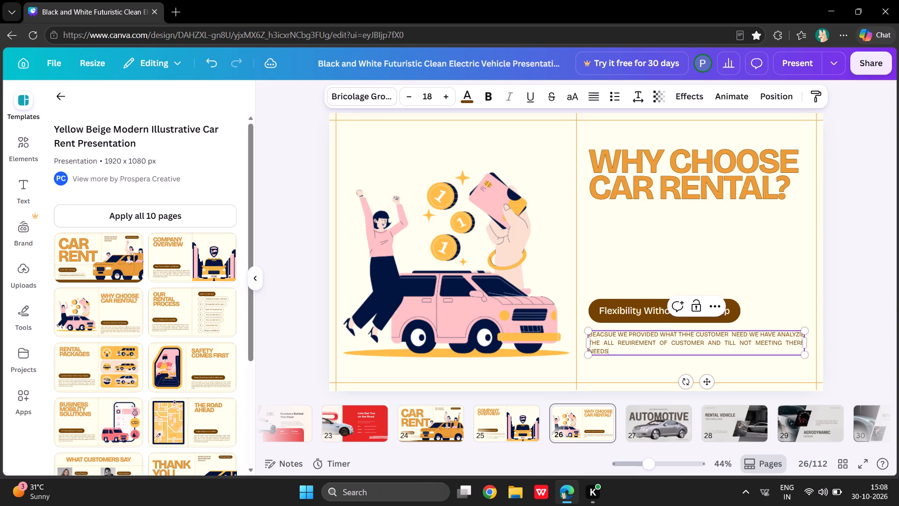
key("BackSpace")
key("space")
type("WE HAVE WORK ON IT")
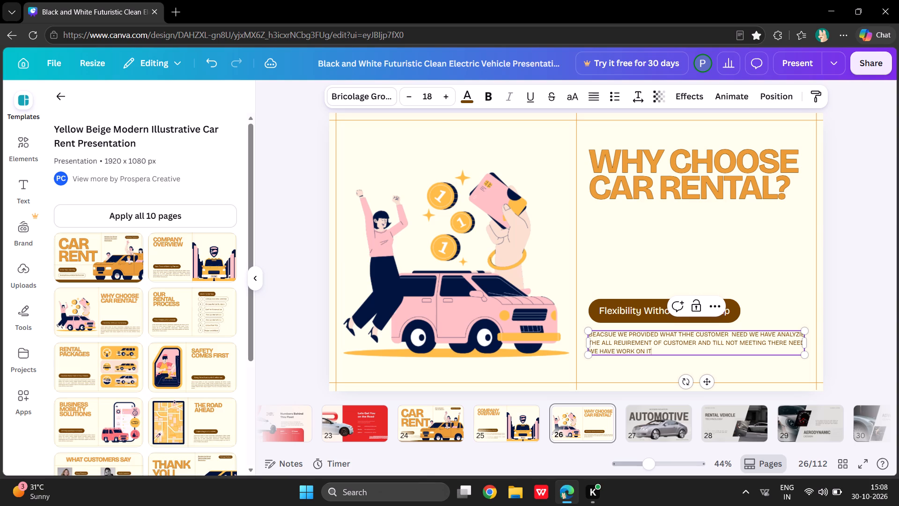
Add the template's Our Rental Process slide as a new page after the Why Choose Car Rental? page.
left_click(172, 322)
left_click(504, 302)
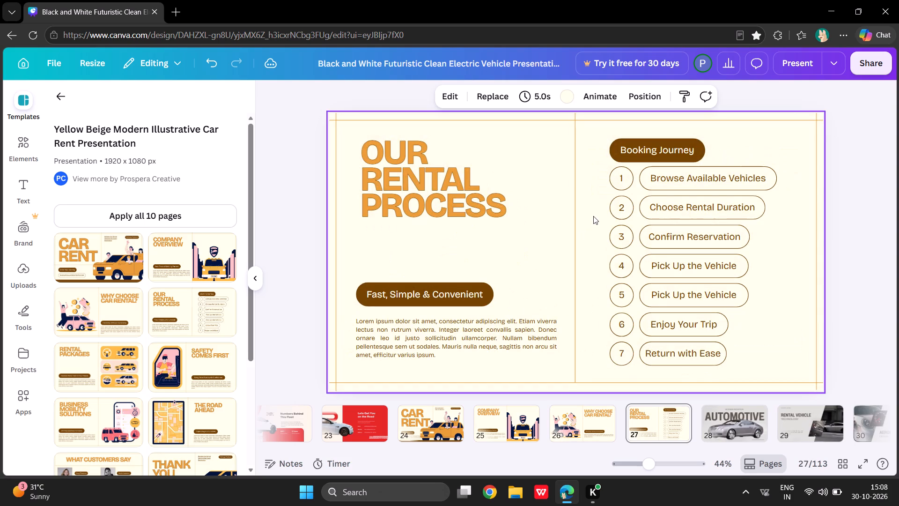
Replace the placeholder paragraph on the Our Rental Process page with "THERE ONLY 3 PROCESS CUSTOMER SHOULD HAVE TO DO SUCH AS".
double_click(401, 327)
key("BackSpace")
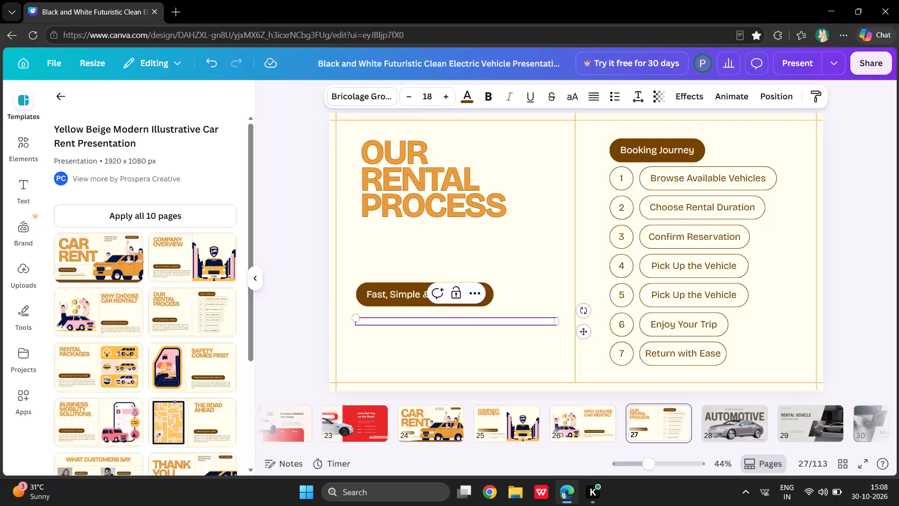
type("THERE ONLY")
key("space")
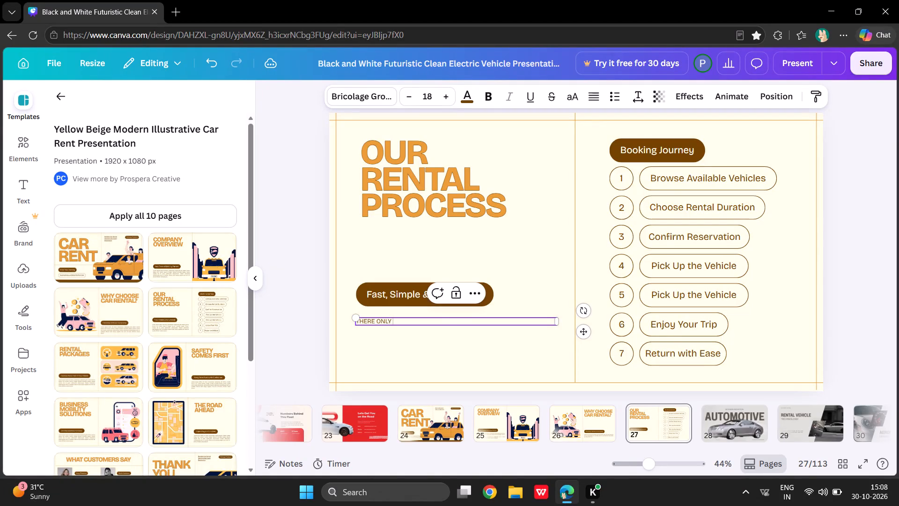
key("m")
key("BackSpace")
key("m")
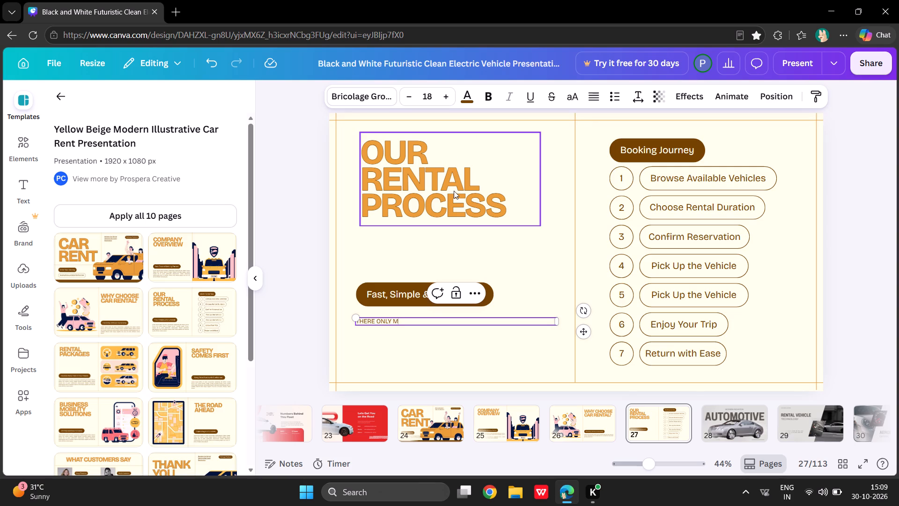
key("BackSpace")
type("3 PROCESS CUSTOMER")
key("space")
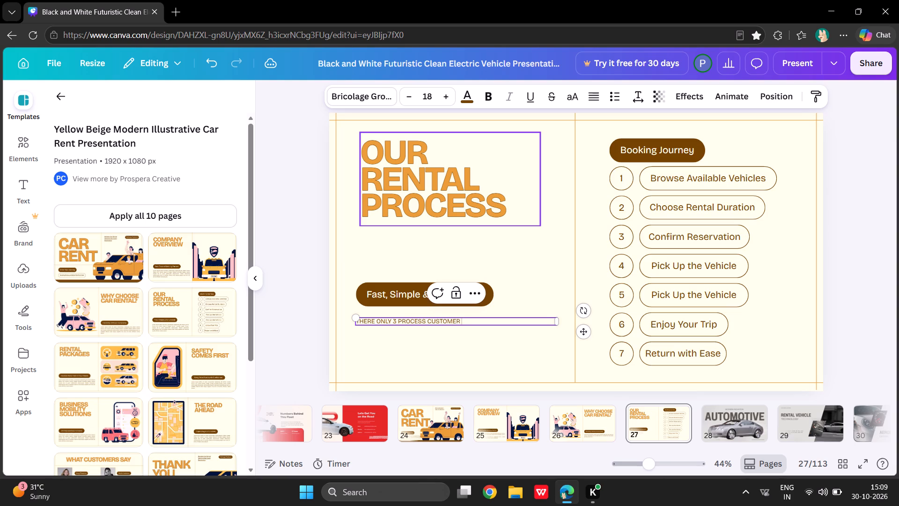
key("s")
type("HOULD HAVE")
key("space")
type("TO DO")
key("space")
type("SUCH AS")
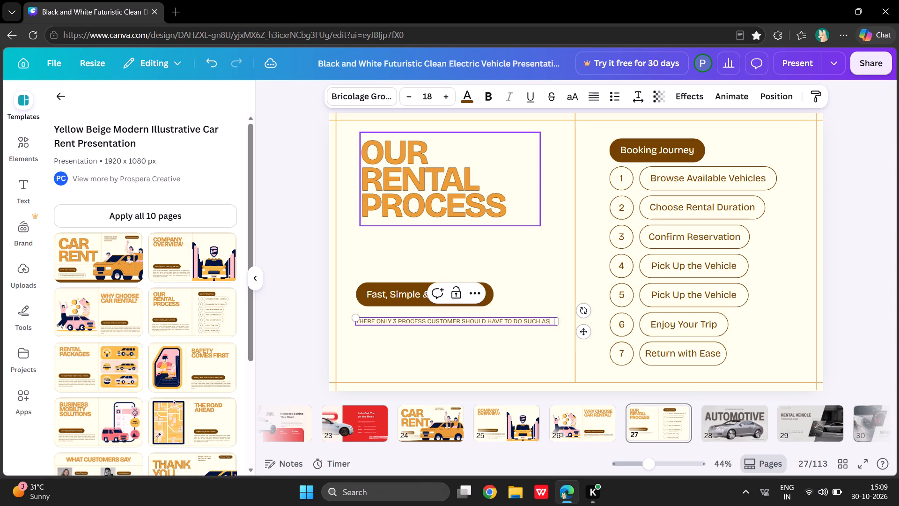
Below a blank line in the Our Rental Process paragraph, add "1.FIND THE CAR WHICH IS COMFORTABL AS THE NEED" and start item "2.".
key("Return")
key("Return")
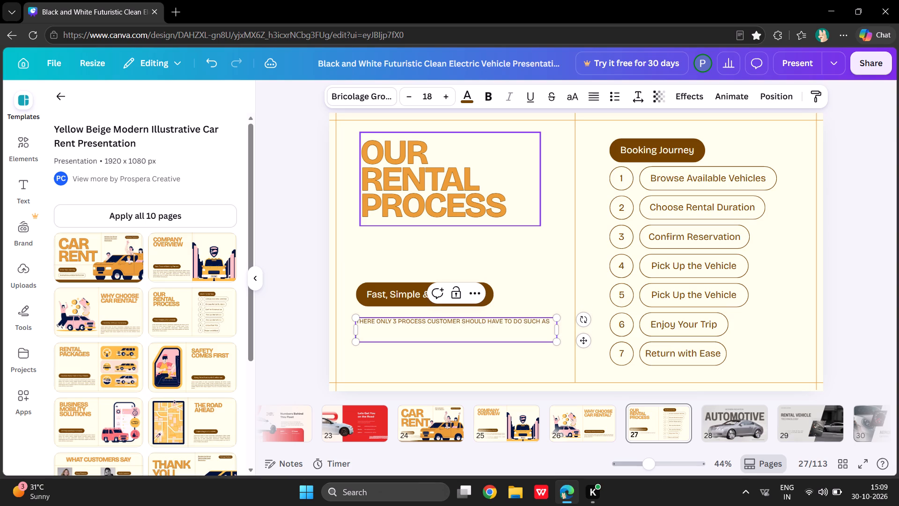
key("BackSpace")
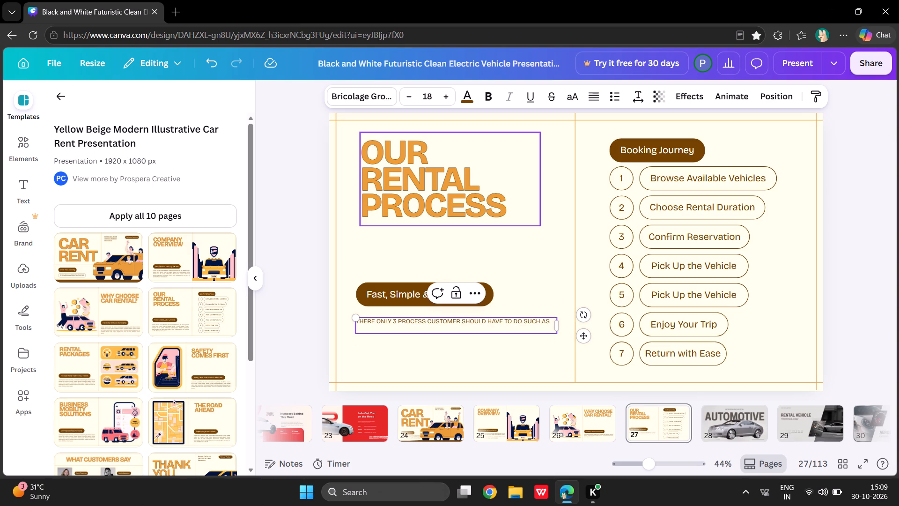
key("Return")
type("1.")
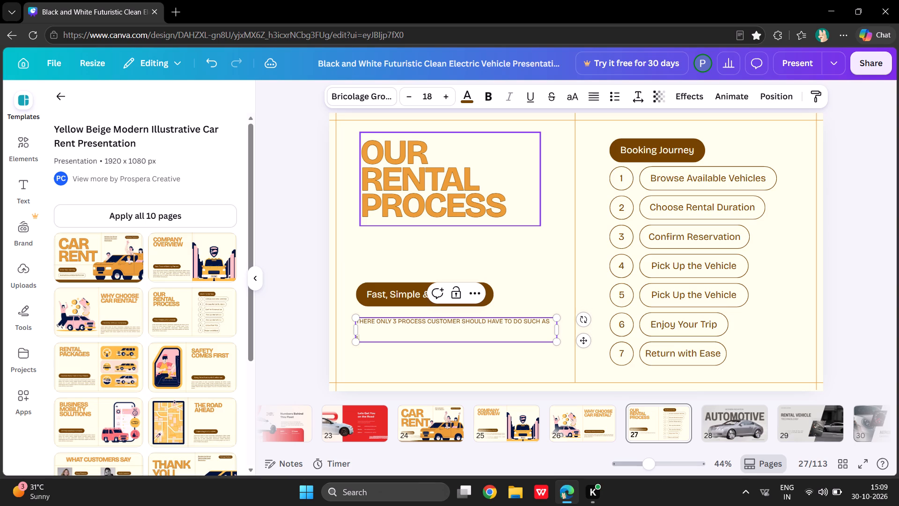
type("FIND THE CAR WHICH")
key("space")
type("IS COMFORTABL AS")
key("space")
key("y")
key("BackSpace")
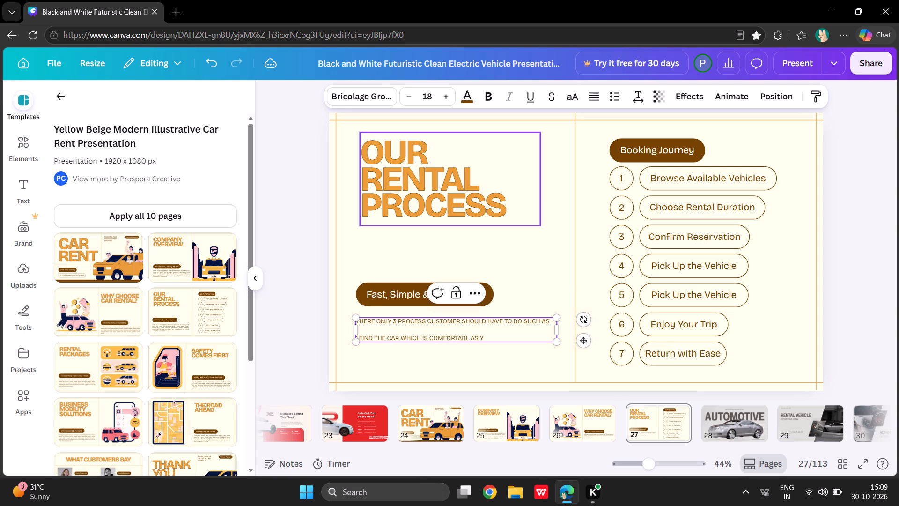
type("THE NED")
Lower the computer's screen brightness to roughly one fifth of its range.
left_click(818, 500)
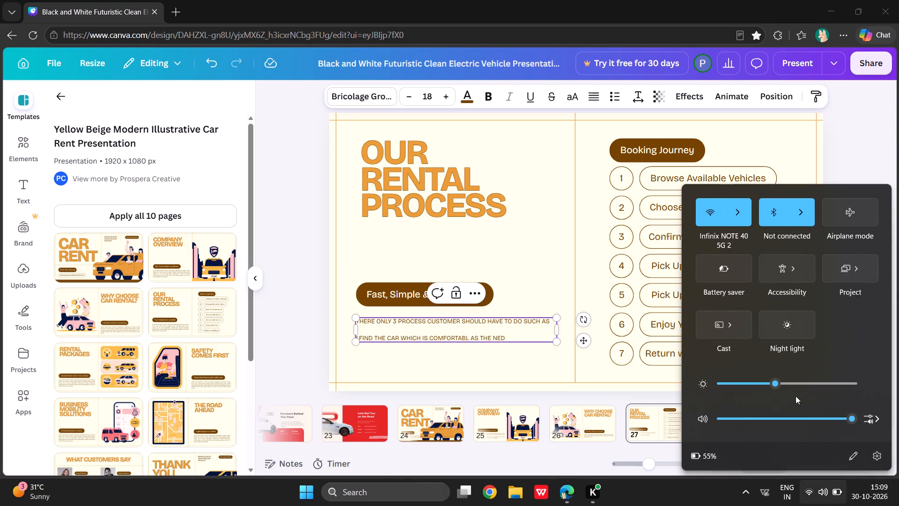
left_click(758, 376)
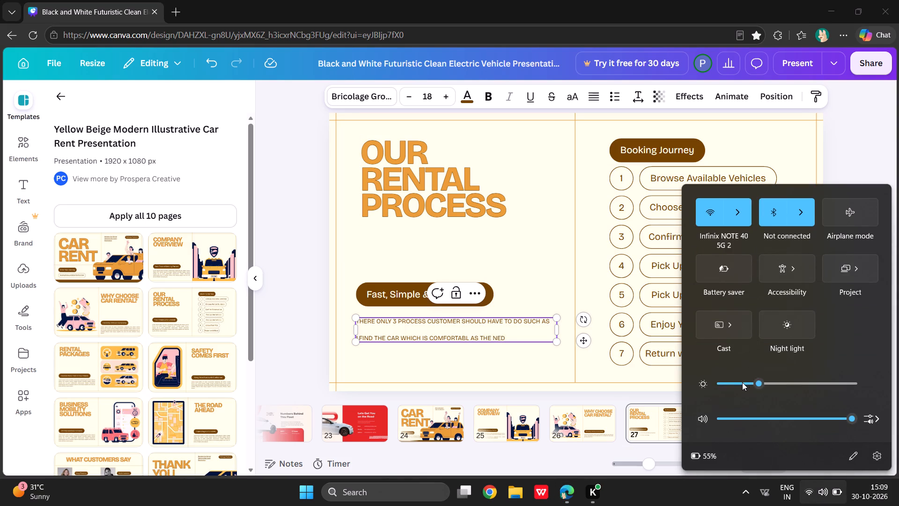
left_click(742, 382)
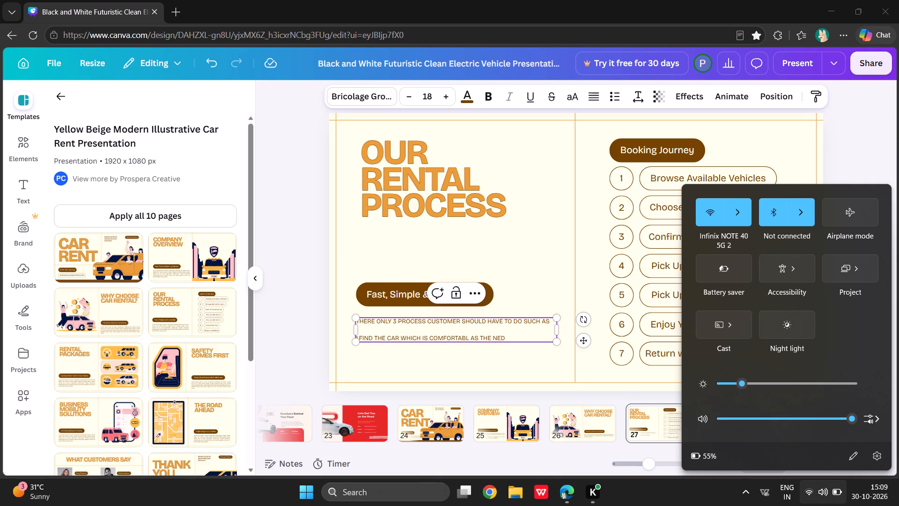
Correct the last word of item 1 in the Our Rental Process paragraph to "NEED".
left_click(511, 341)
key("BackSpace")
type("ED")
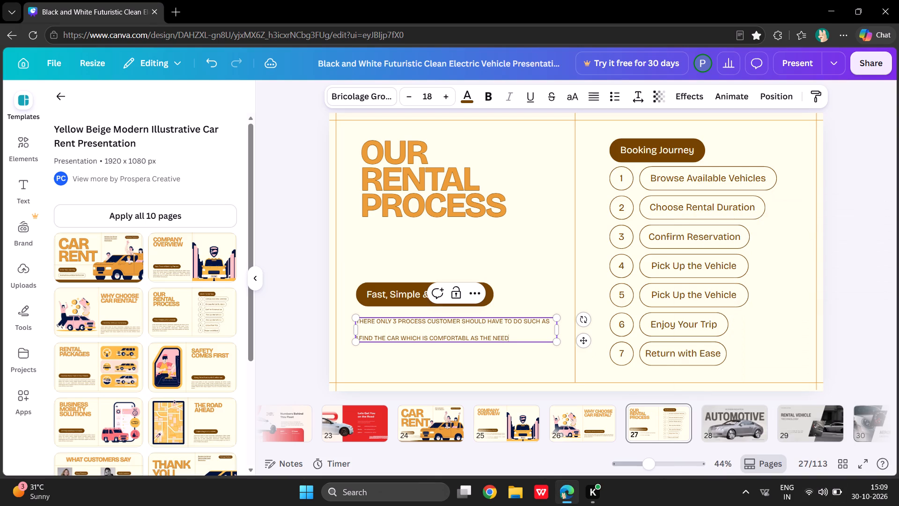
Add item "2.GIVE DATE ,PICKUP TIME" on a new line below item 1 in the Our Rental Process paragraph.
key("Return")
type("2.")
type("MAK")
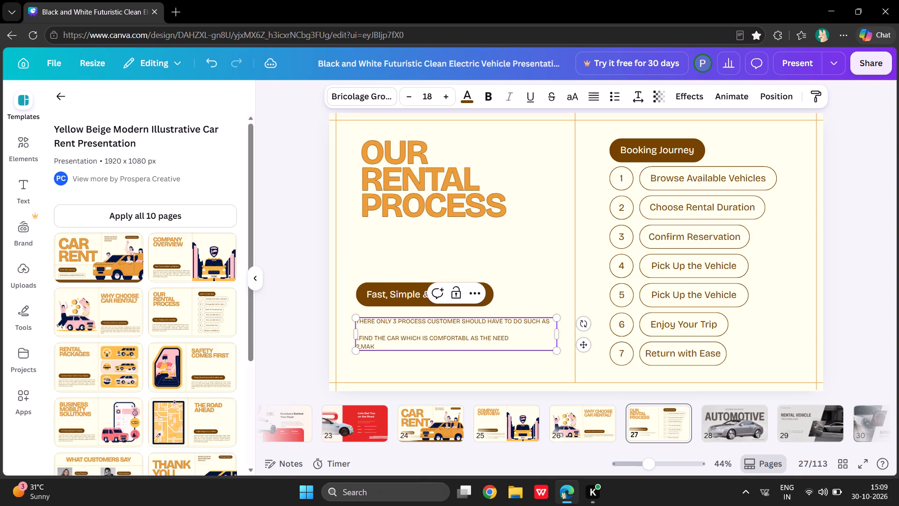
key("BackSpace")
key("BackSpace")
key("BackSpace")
Fill in list item 2 with "GIVE DATE ,PICKUP TIME,LAST DATE" and add item "3.MAKE A PAYMENT" on a new line.
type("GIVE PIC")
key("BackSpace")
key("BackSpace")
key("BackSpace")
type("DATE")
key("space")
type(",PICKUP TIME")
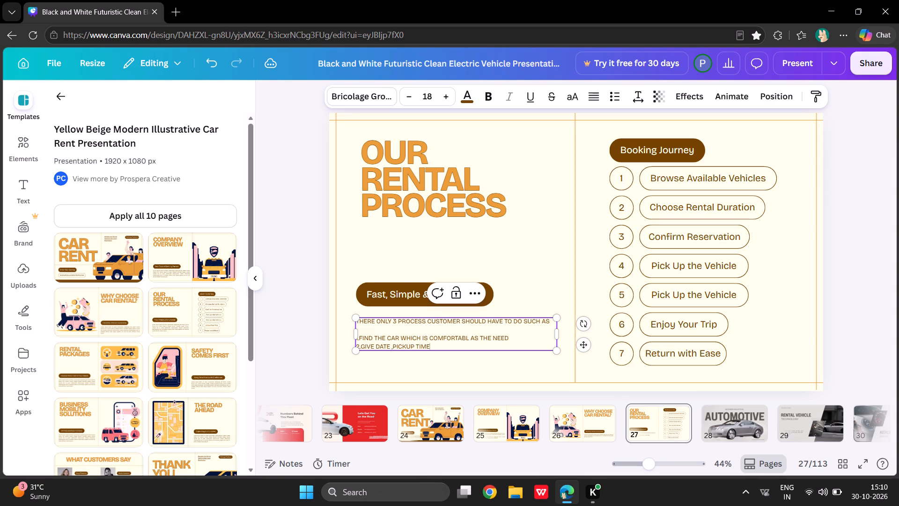
key("comma")
type("LAST DATE")
key("Return")
type("3.MAKE A PAYMENT")
End the Our Rental Process paragraph with the line "THAT ONLY CUSTOMER HAVE TO DOTHAT MUCH SIMPLE APP WAS THERE".
key("Return")
type("THAT ONLY")
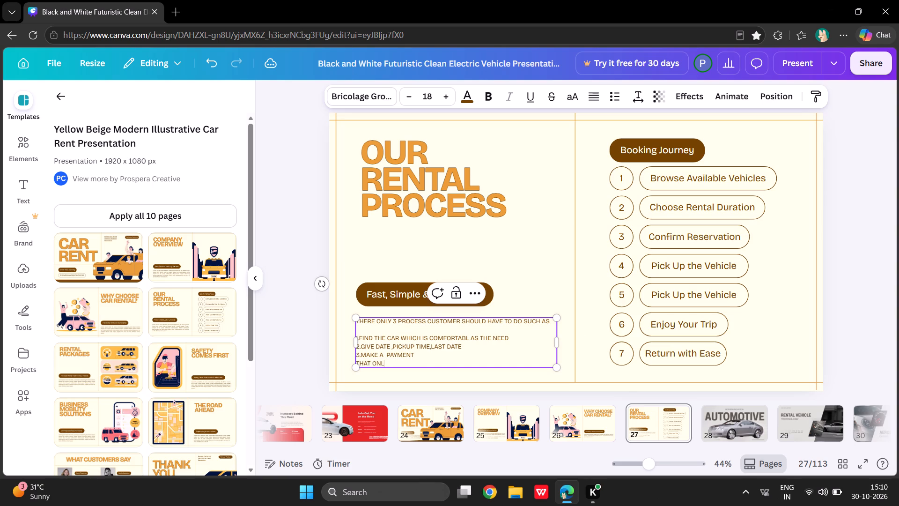
key("space")
key("n")
key("BackSpace")
type("US")
key("BackSpace")
key("BackSpace")
type("CUSTOMER HAVE TO T")
key("BackSpace")
type("DO")
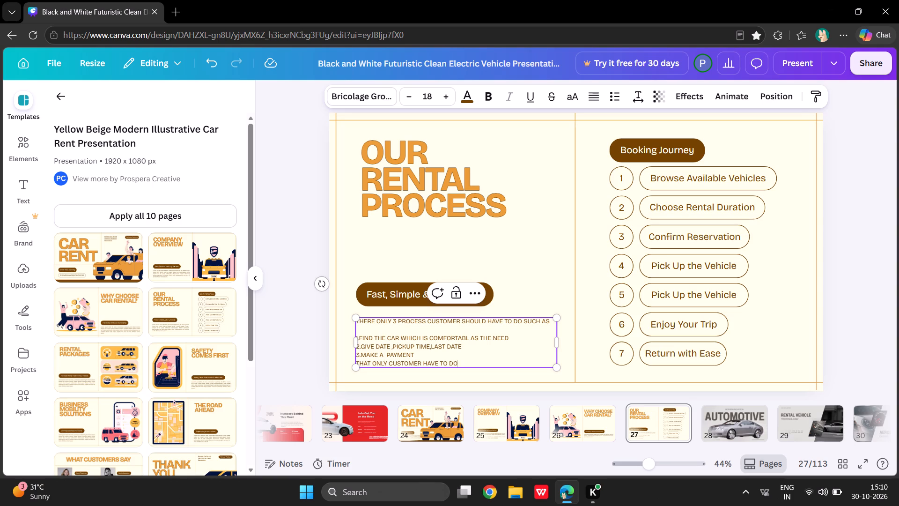
type("THAT")
key("space")
type("MUCH SIMPLE APP WAS THERE")
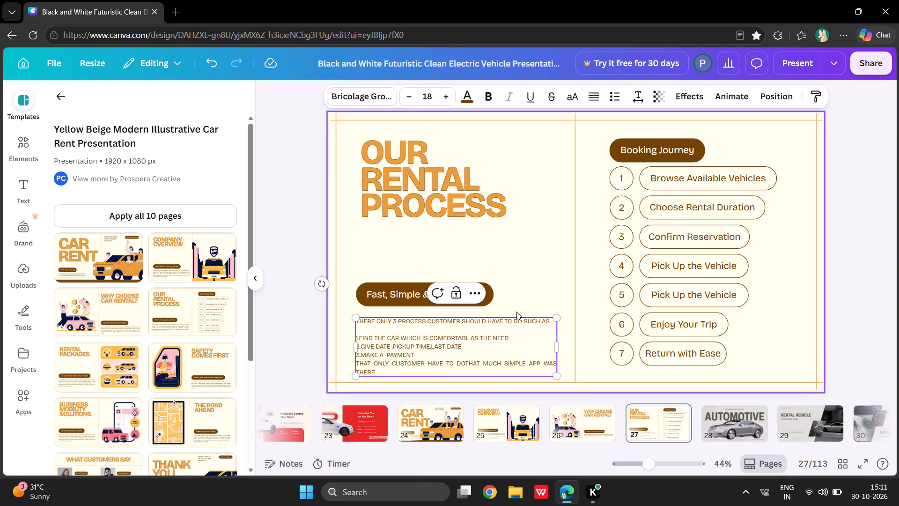
Shift the group of seven numbered booking steps slightly right and up beneath the Booking Journey label.
left_click_drag(712, 173, 718, 175)
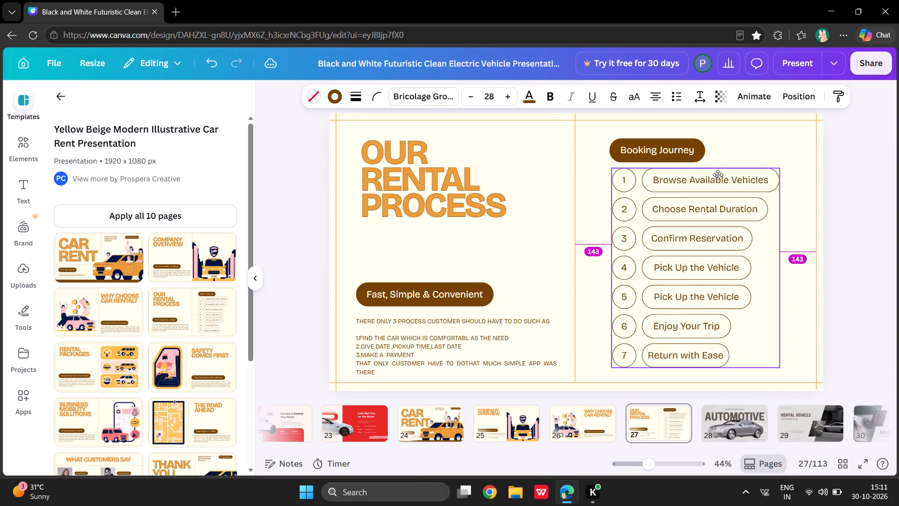
left_click_drag(718, 175, 718, 174)
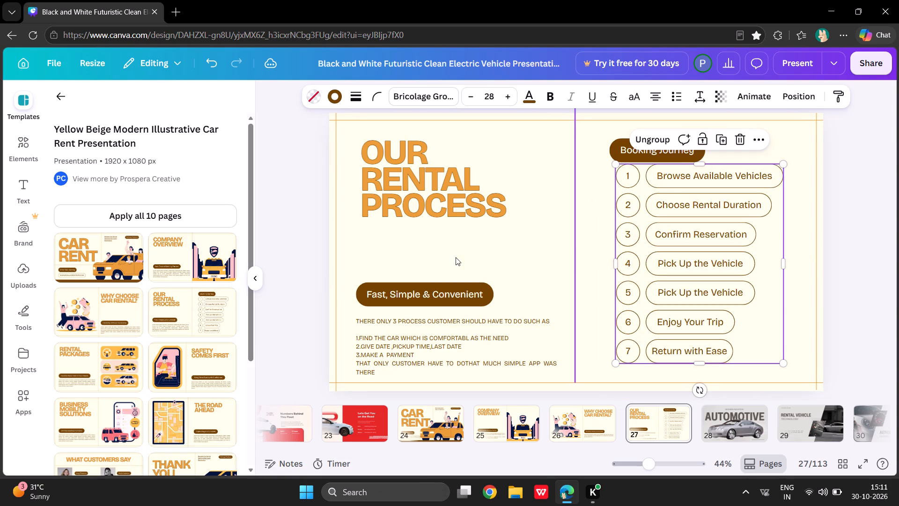
Add the template's Rental Packages slide as a new page after the Our Rental Process page.
double_click(103, 367)
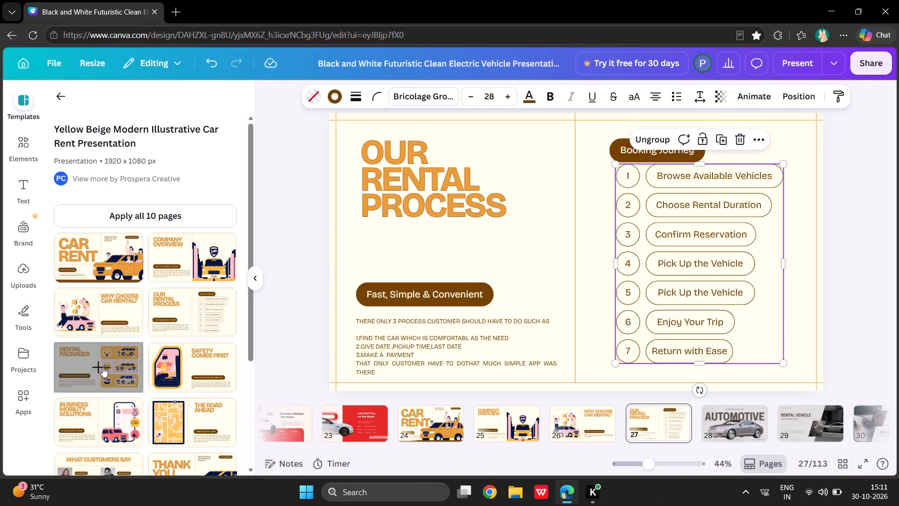
left_click(103, 367)
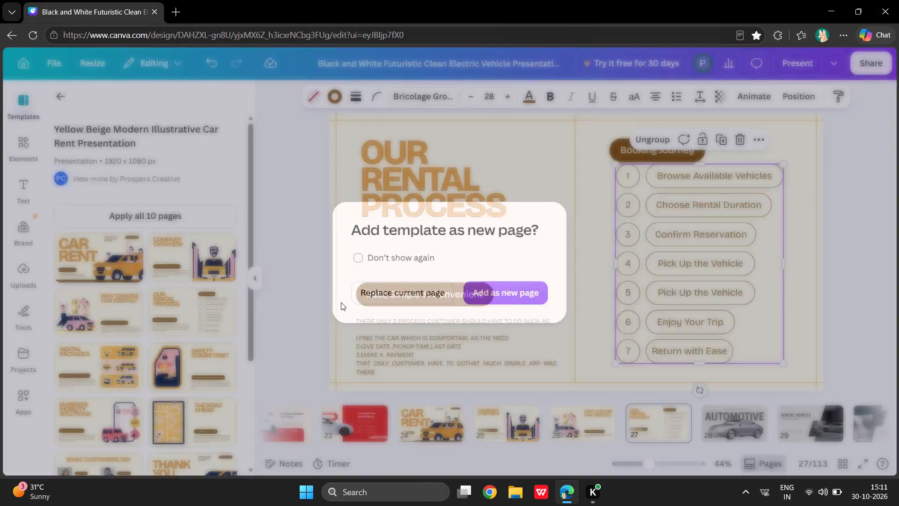
left_click(493, 299)
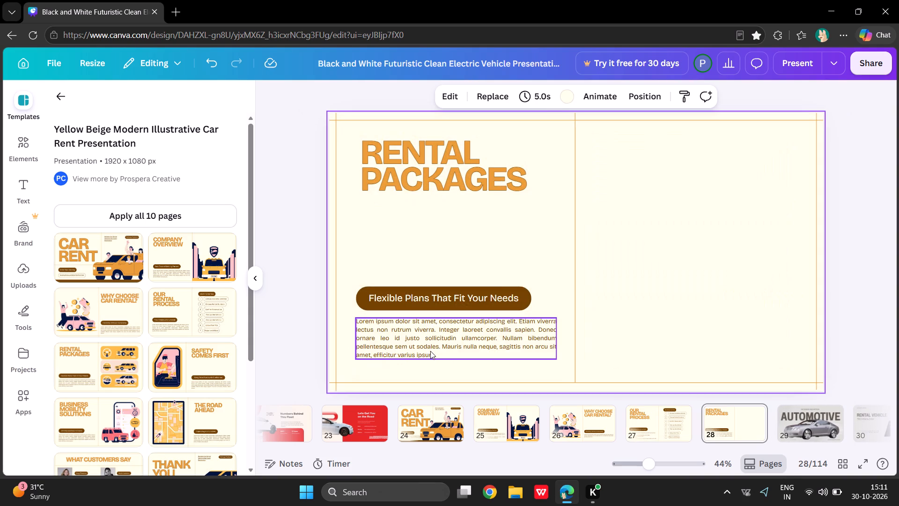
Replace the placeholder paragraph on the Rental Packages page with "TIT IS BASED ON WHICH CARS YOU HAVE CHOOSE SUCH AS THERE".
double_click(430, 351)
key("BackSpace")
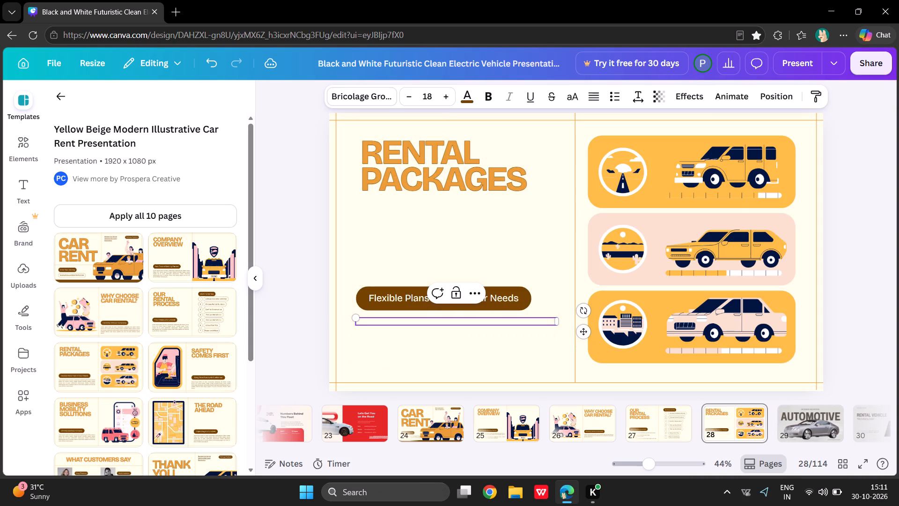
key("t")
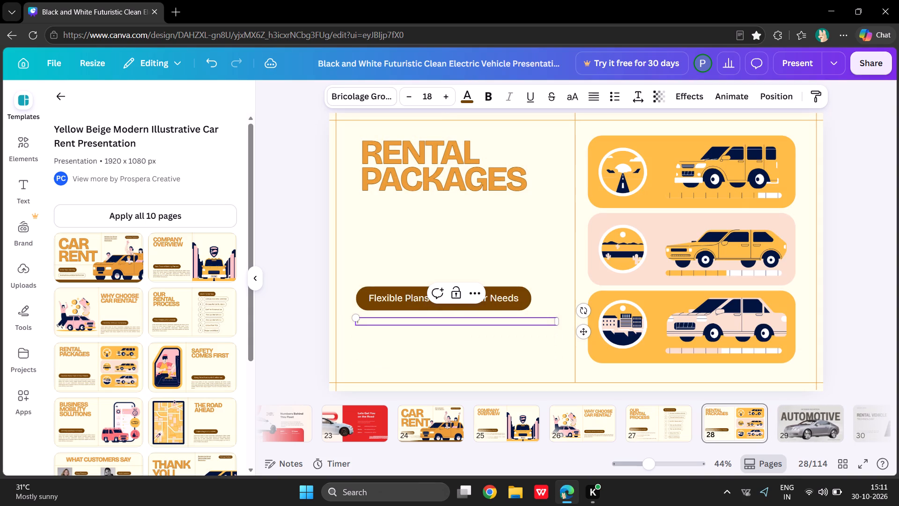
type("IT IS")
key("space")
type("BASED ON")
key("space")
type("WHICH CARS YOU HAVE CHOOSE SUCH AS T")
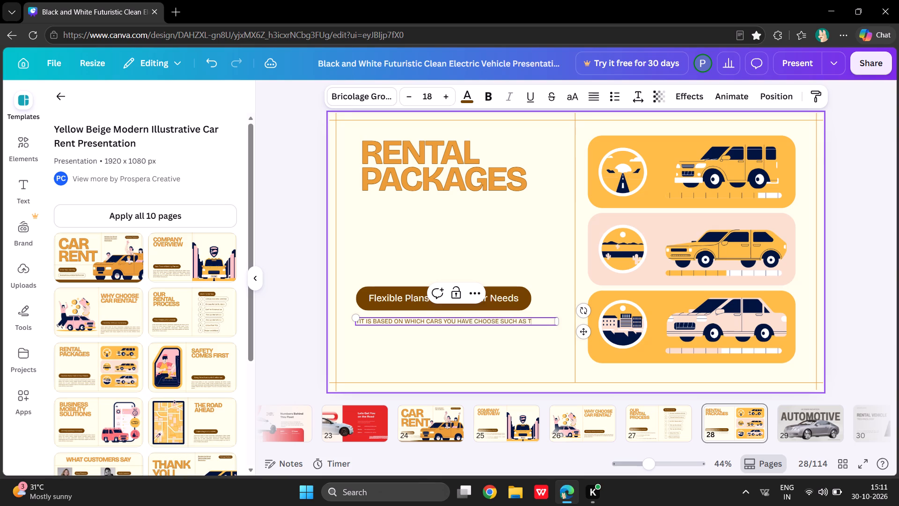
key("r")
key("BackSpace")
type("HERE")
key("space")
Continue the Rental Packages paragraph with "PAACKAGESS ARE DIFFERENT FOR EACH CATEGORIES".
type("PAAC")
type("KAGESS ARE DIFFERENT FOR EACH CAY")
key("BackSpace")
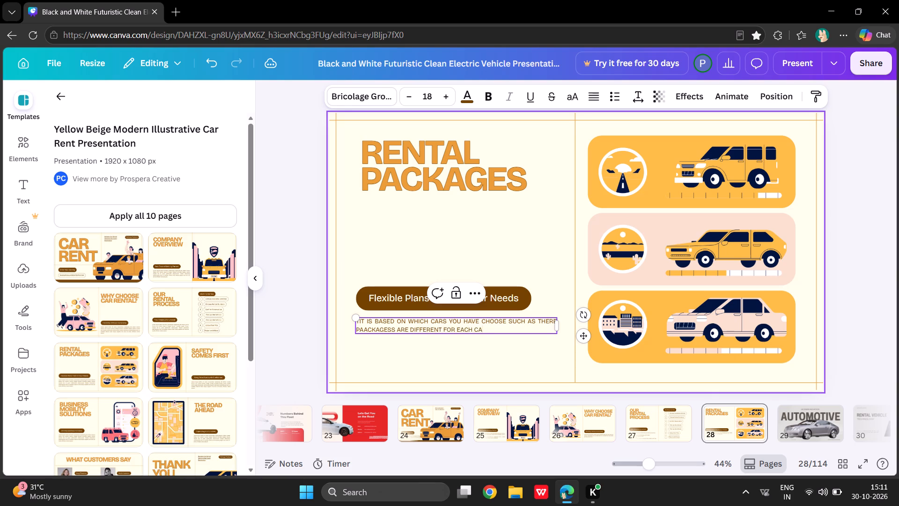
key("e")
key("BackSpace")
type("TEGORIES")
Add a new line "1.SUV-4500 PER DAY" beneath the Rental Packages paragraph.
key("Return")
key("1")
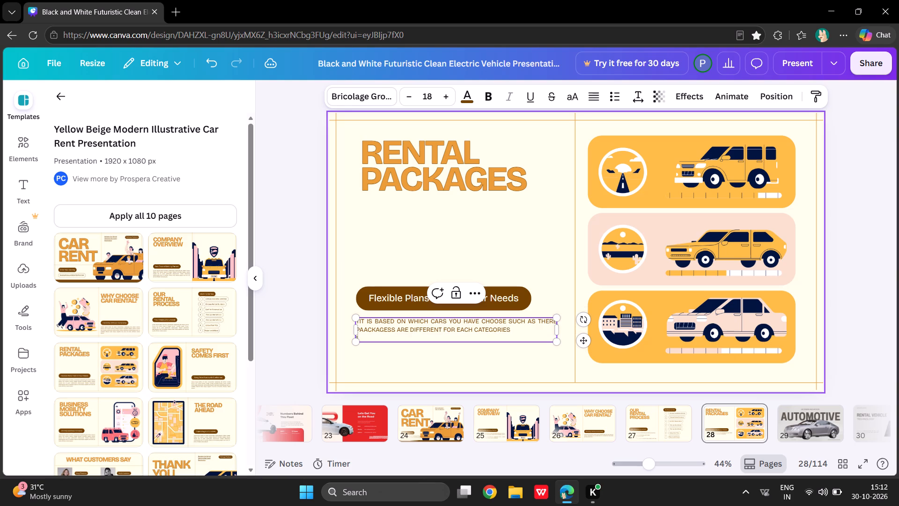
key("period")
type("SUV-4500")
key("space")
type("PER DAY")
Add a line "COMPACT=5500 PER DAY" below the SUV price on the Rental Packages page.
key("Return")
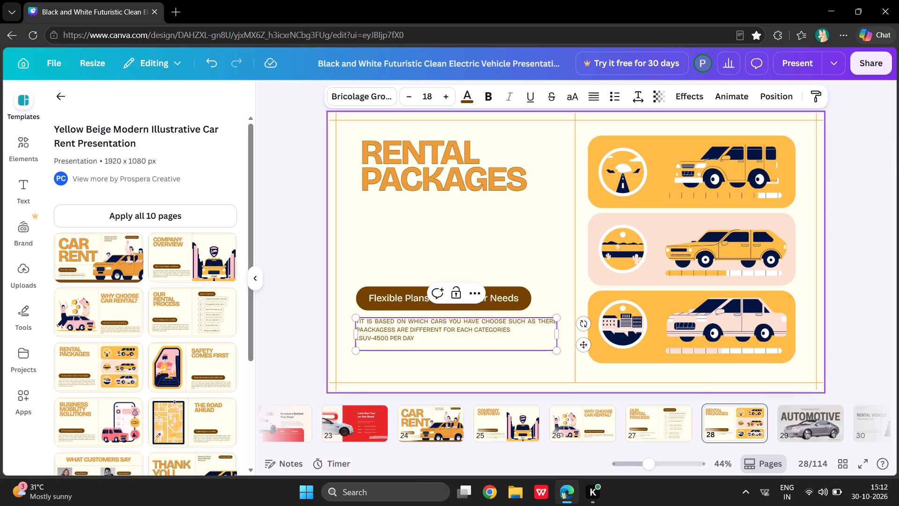
type("COMP")
type("ACT")
key("equal")
type("55")
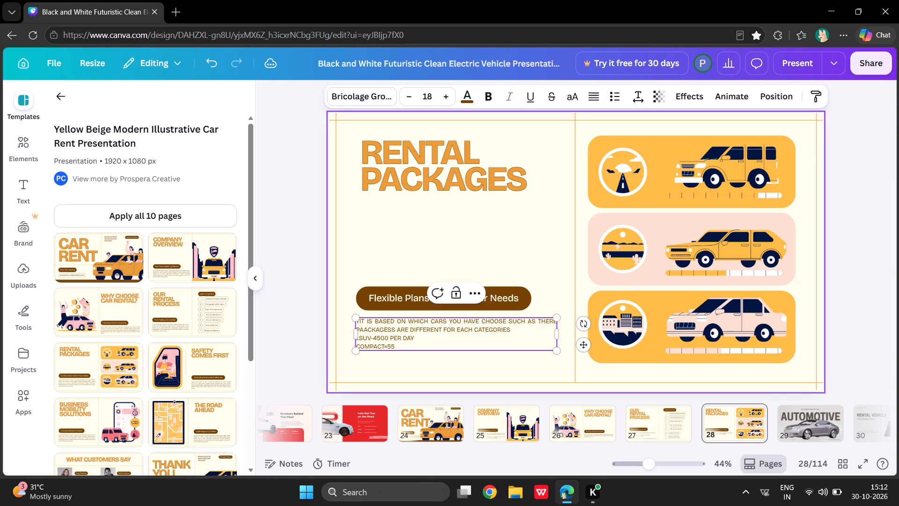
type("00")
key("space")
type("PER DAY")
Extend the COMPACT price line with "+DEPOSITE 10000".
key("space")
key("shift+plus")
type("DEPOSITE HAL")
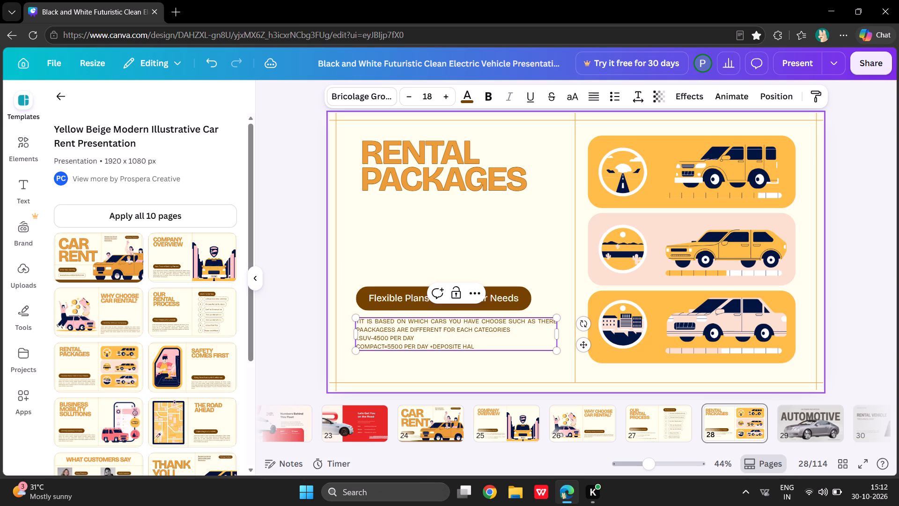
type("F OF")
key("space")
key("BackSpace")
key("BackSpace")
key("BackSpace")
key("BackSpace")
key("BackSpace")
key("BackSpace")
key("BackSpace")
key("BackSpace")
key("BackSpace")
key("space")
key("1")
type("0000")
Add a line "LUXURY-10000 PER DAY" below the COMPACT price on the Rental Packages page.
key("Return")
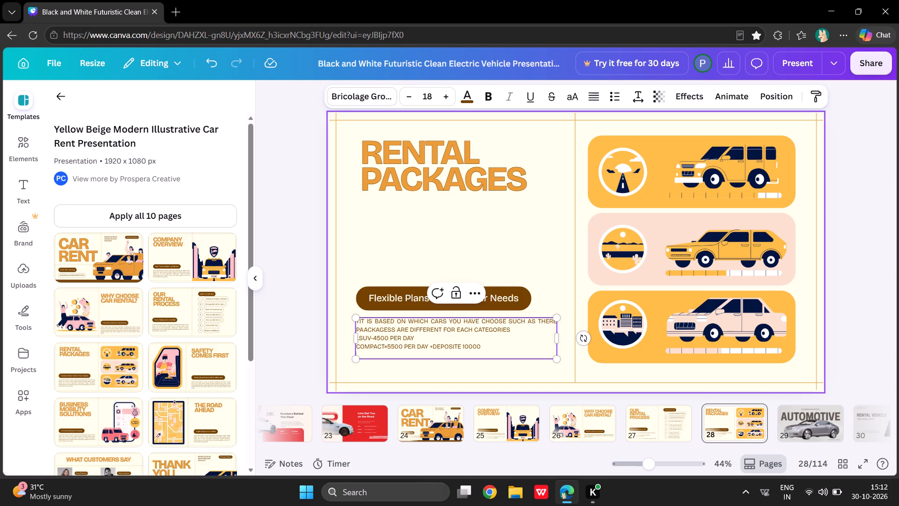
type("LUXURY")
key("minus")
key("1")
type("000")
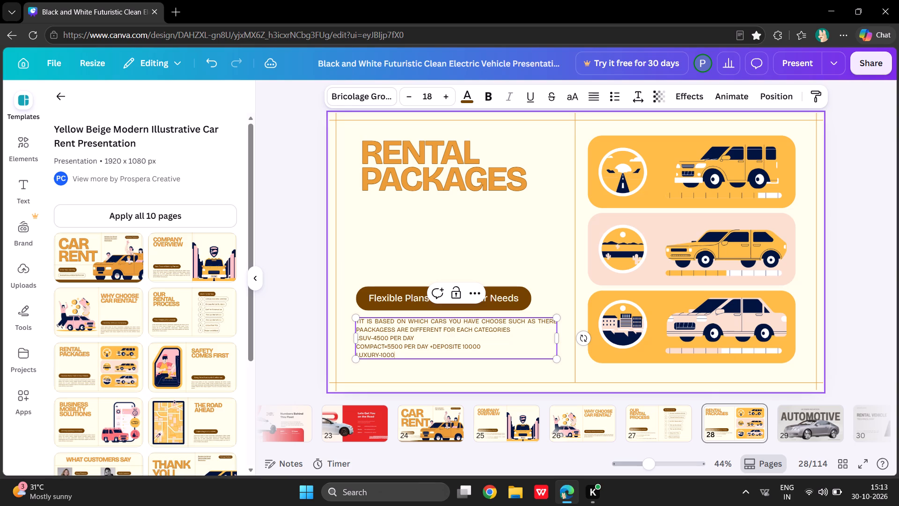
key("0")
key("space")
type("PER D")
key("y")
key("BackSpace")
key("a")
key("y")
Extend the LUXURY price line with "+ DEPOSITE 15000".
key("space")
key("shift+plus")
key("space")
type("DE")
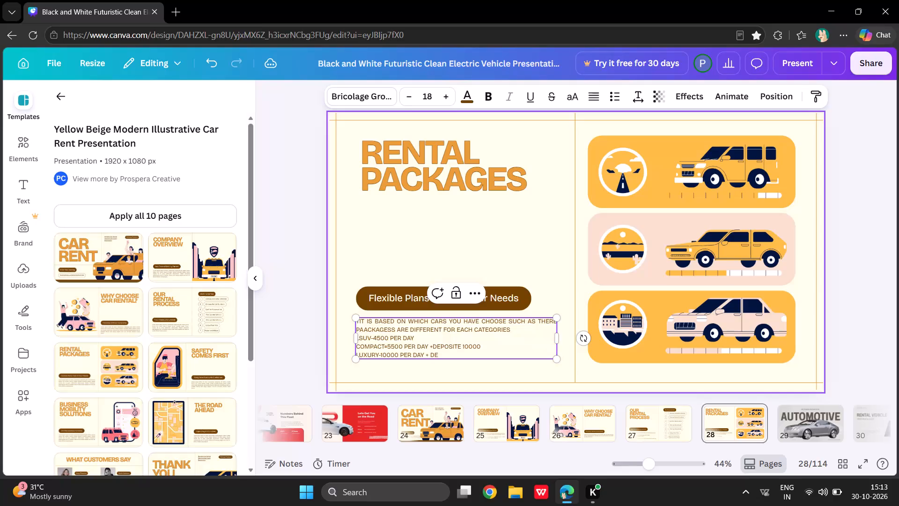
type("PO")
key("BackSpace")
key("o")
type("SITE")
key("space")
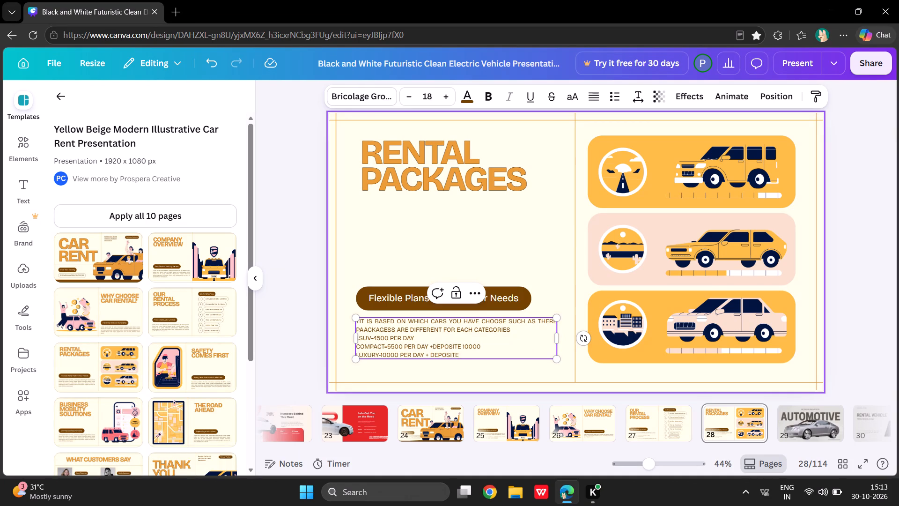
key("space")
type("55")
key("BackSpace")
key("BackSpace")
key("1")
type("5000")
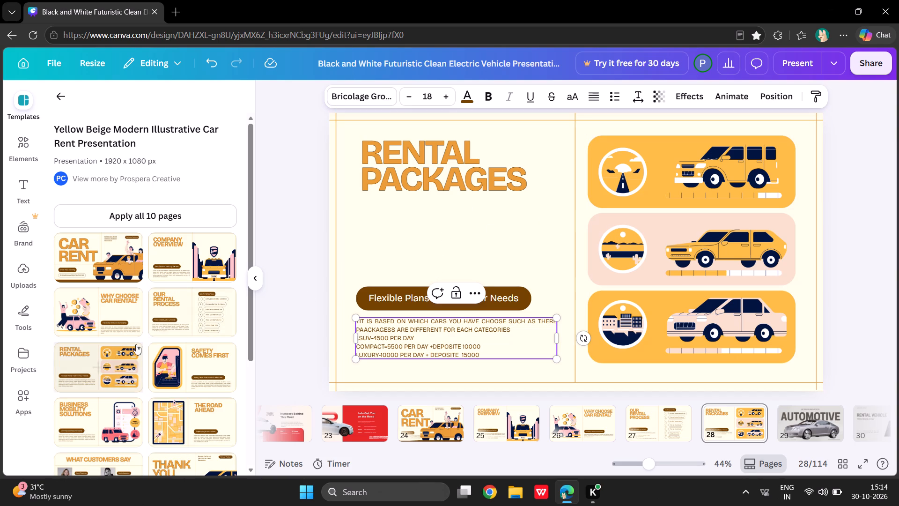
Add the Safety Comes First template as a new page after the Rental Packages page.
left_click(164, 385)
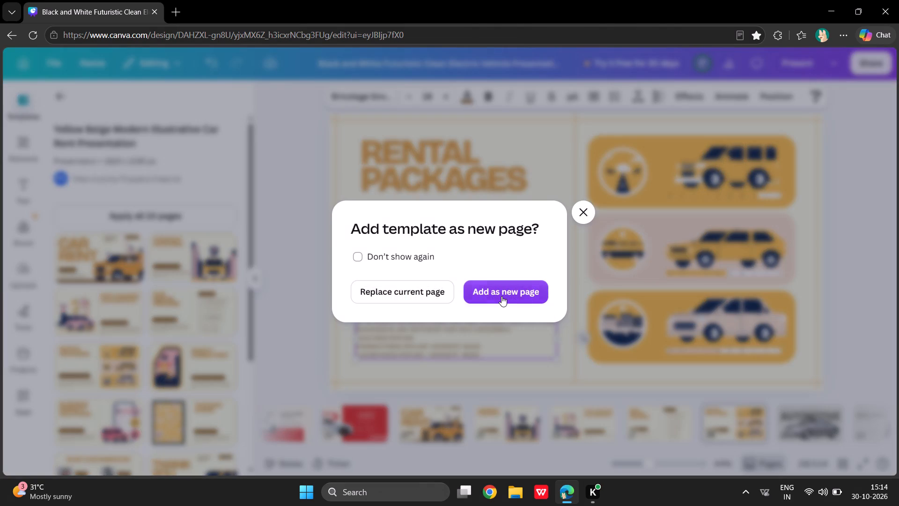
left_click(501, 296)
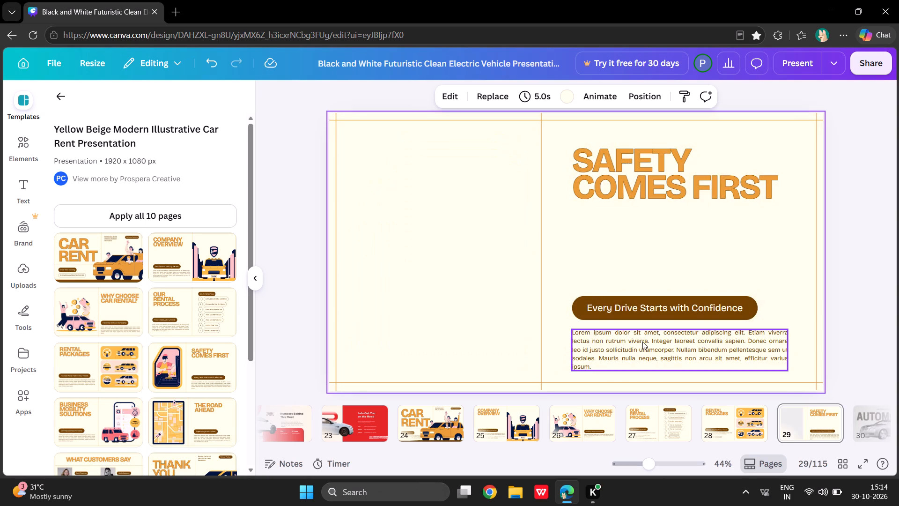
Replace the Safety Comes First placeholder paragraph with "SAFETY WAS SUCH WE HAVE ADD EXTRA SERVICE OPTION PROVIDED TO CUSTOMER TO MAKE TRIP MORE RELIABLE AND EASYY".
double_click(659, 350)
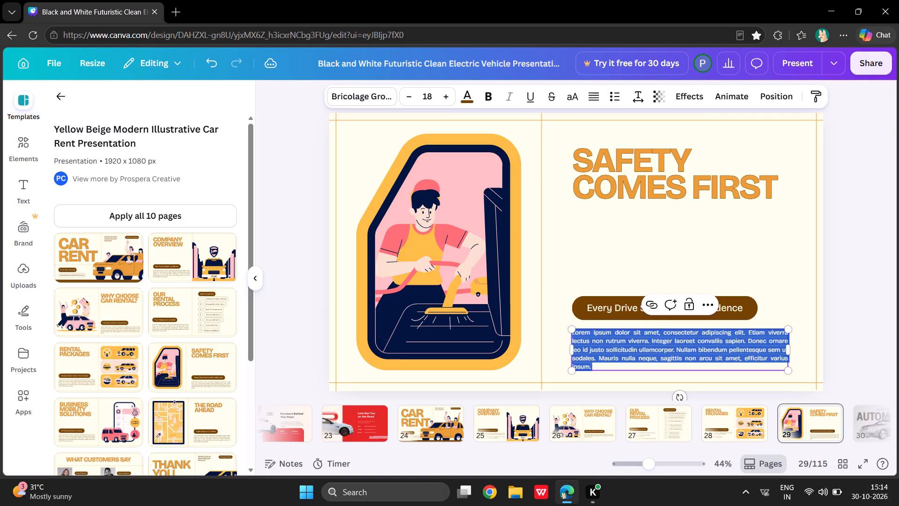
key("BackSpace")
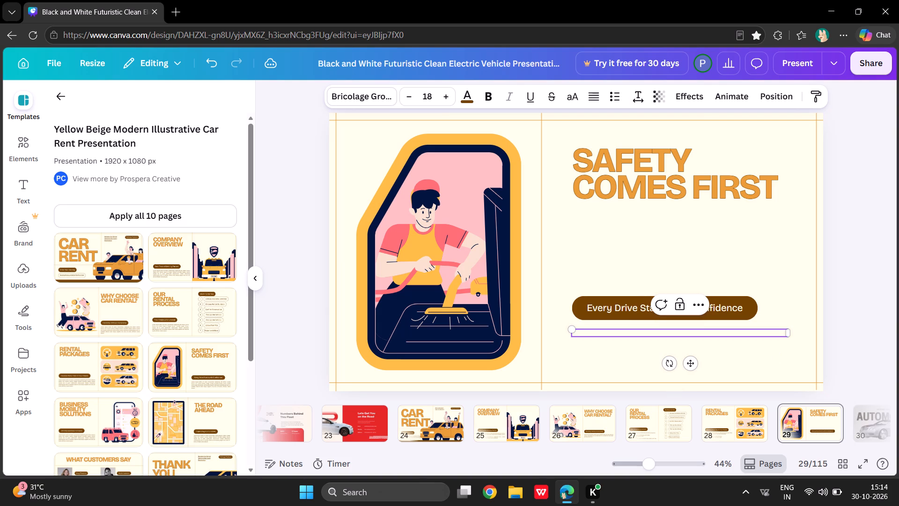
type("SAFETY")
key("space")
type("WAS SUCH")
key("space")
type("WE HAVE ADD EXTRA SERVICE")
key("space")
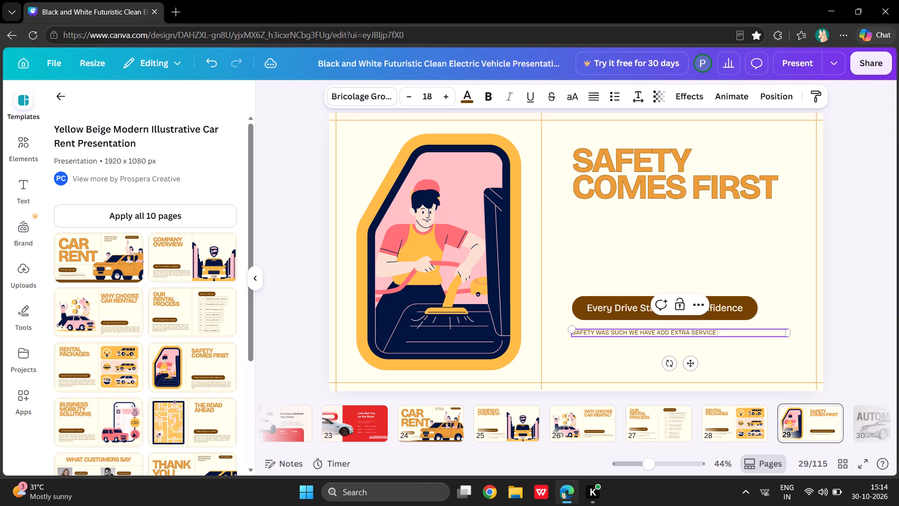
type("OPTION PROVIDED TO CUSTOMER TO M")
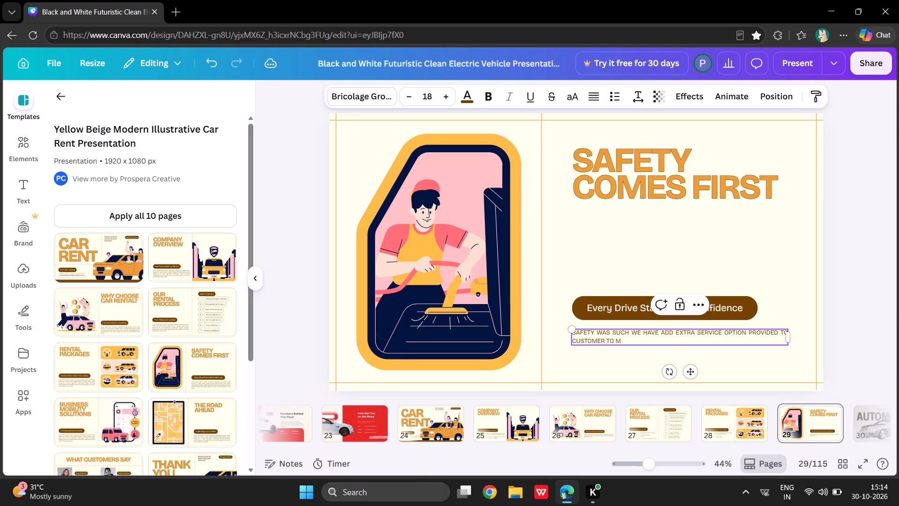
type("AKE RE")
key("BackSpace")
key("BackSpace")
type("TRIP MORE RELIAV")
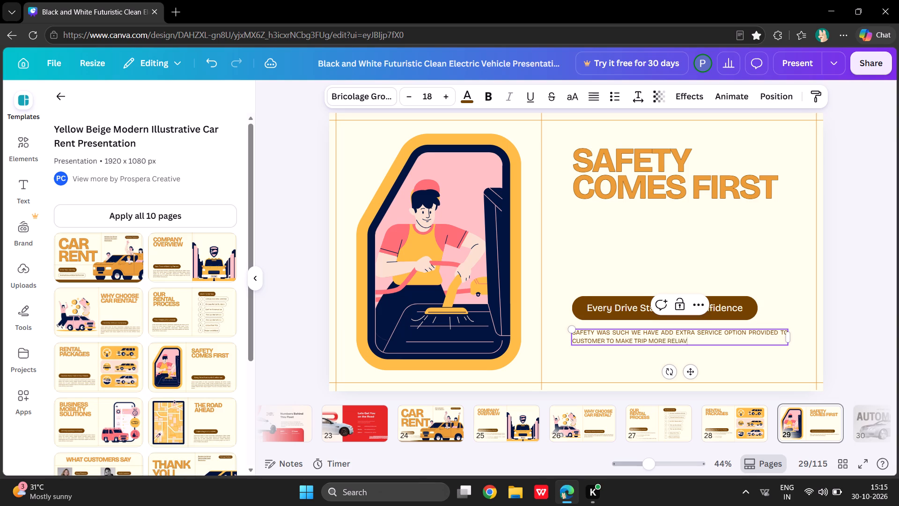
key("BackSpace")
type("BLE AND EASYY")
key("space")
Add the Business Mobility Solutions template as a new page after the Safety Comes First page.
scroll(189, 422, "down", 1)
left_click(110, 375)
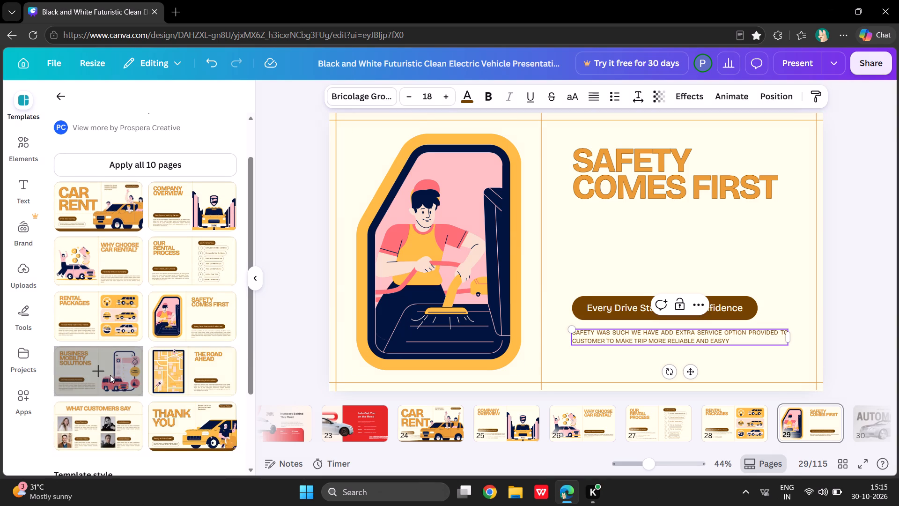
left_click(509, 289)
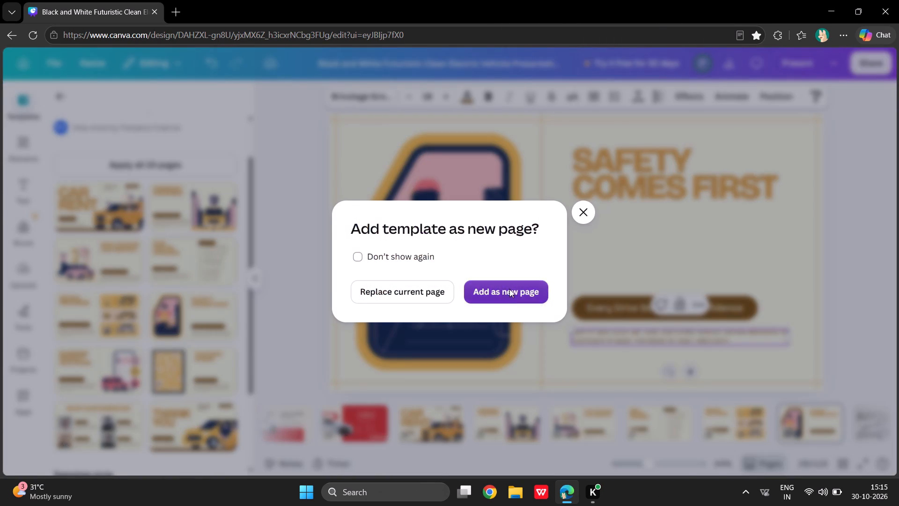